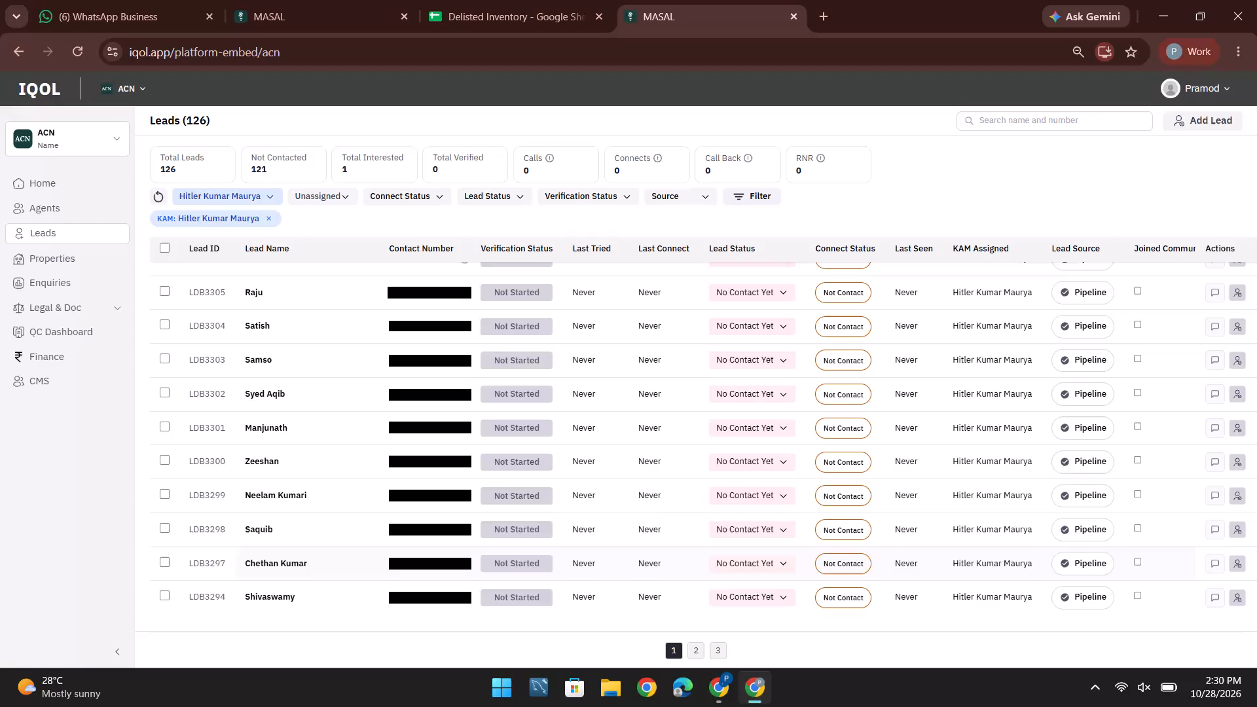
scroll(820, 577, up, 1)
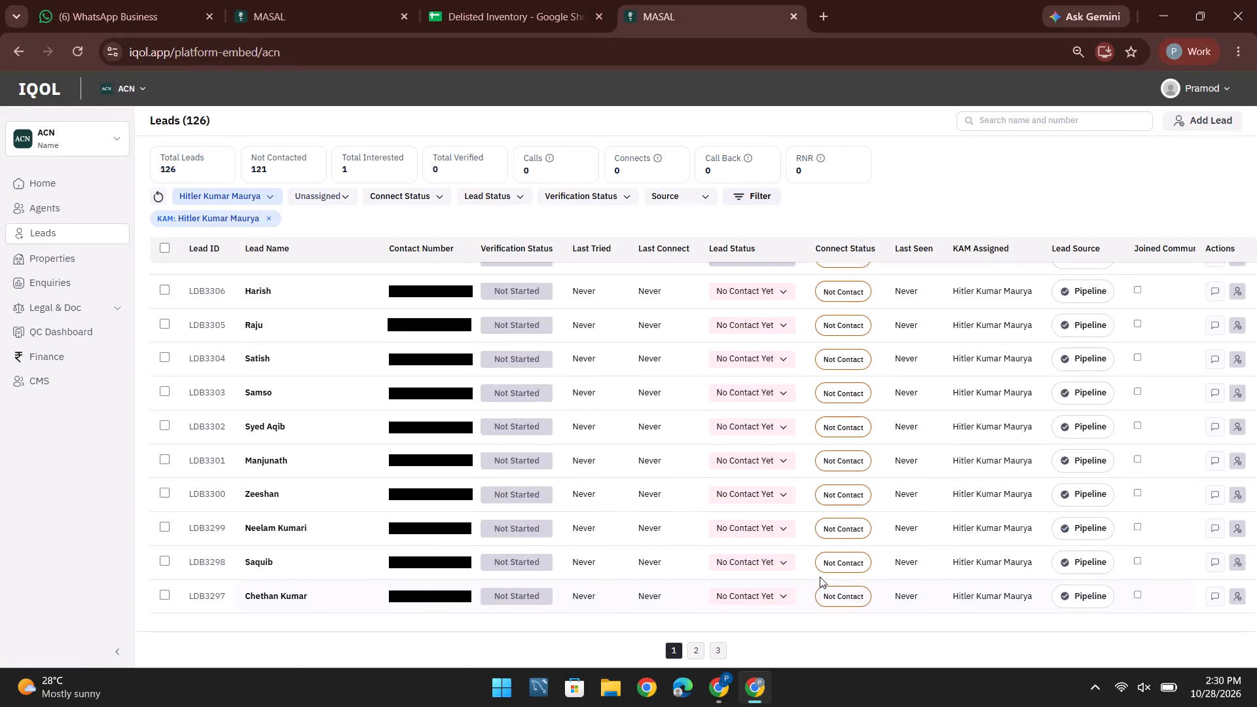
scroll(820, 577, up, 3)
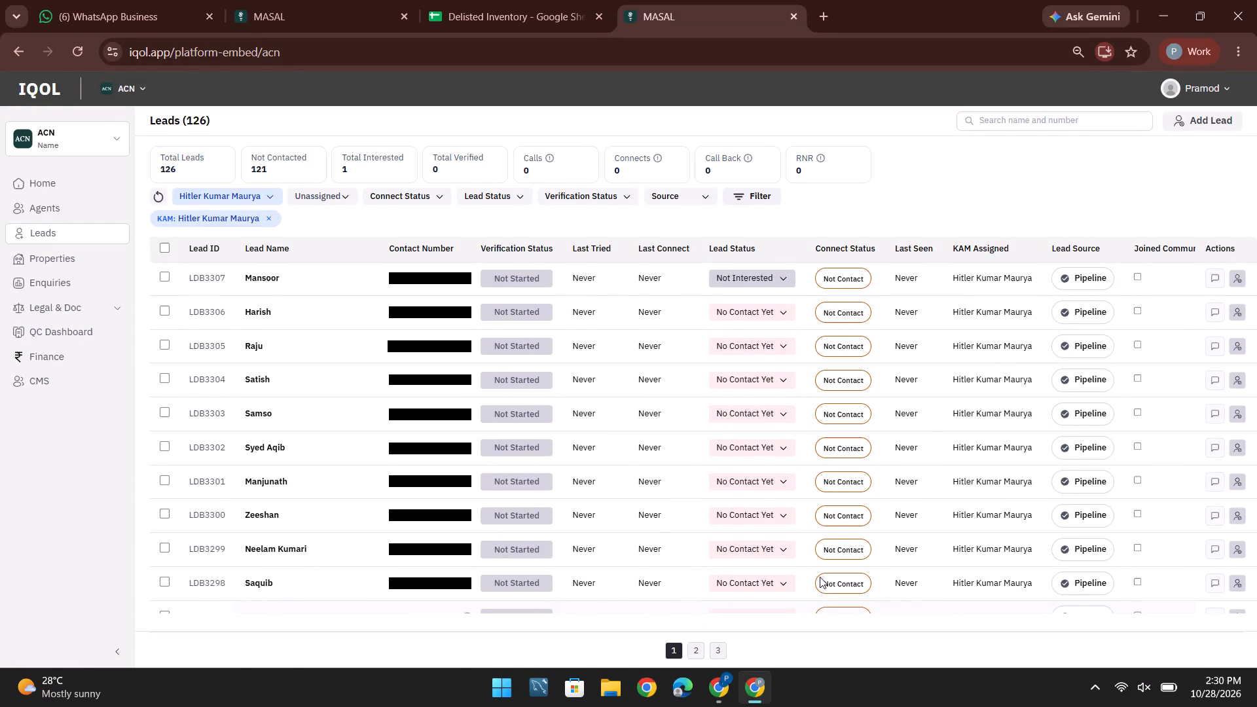
scroll(820, 577, up, 1)
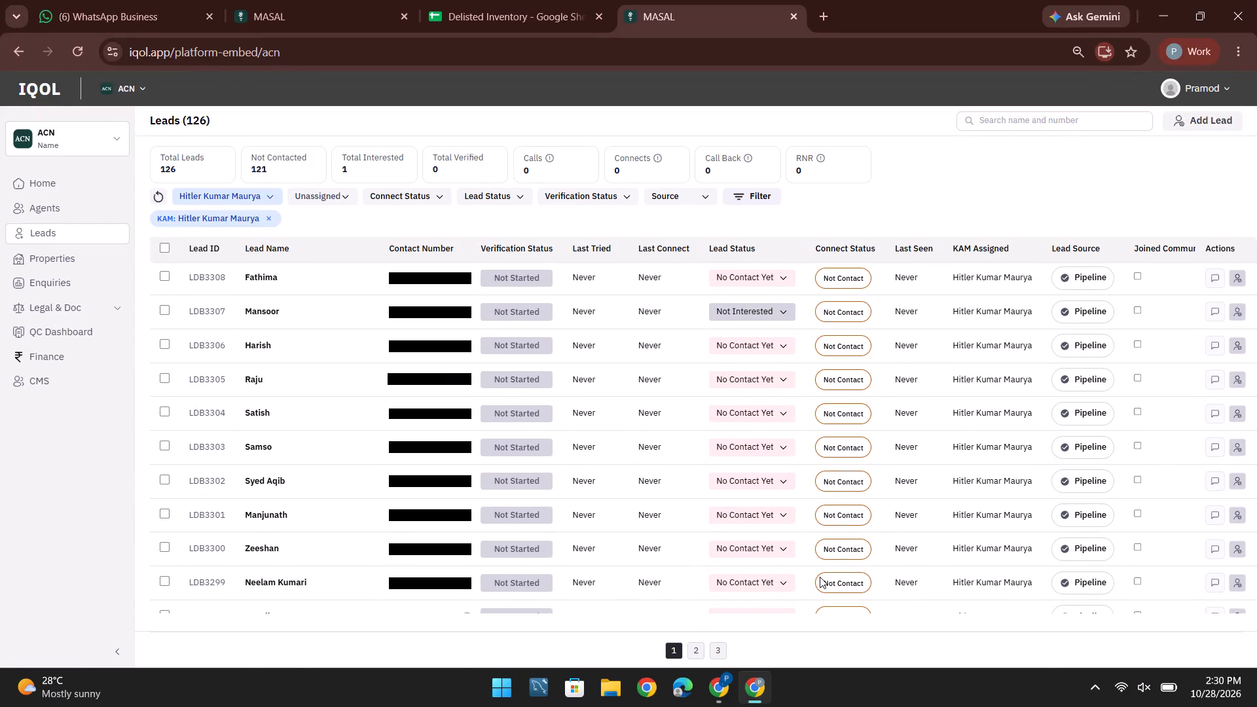
scroll(820, 577, up, 2)
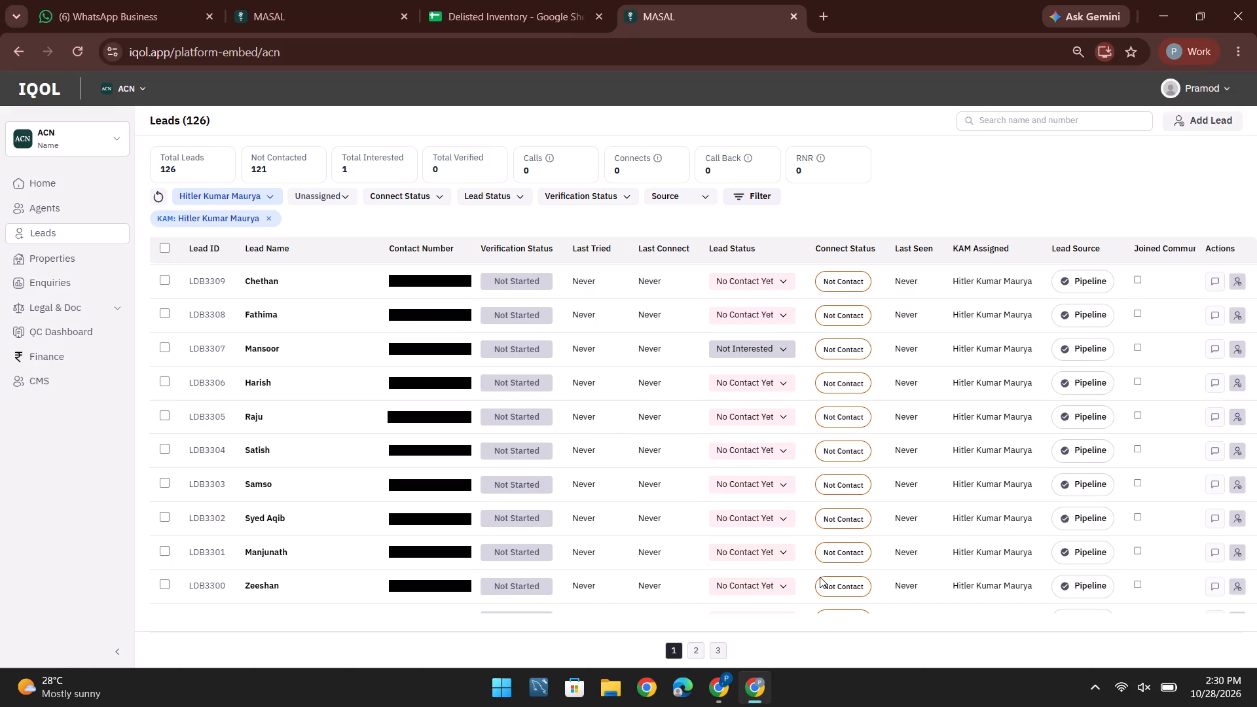
scroll(820, 577, right, 1)
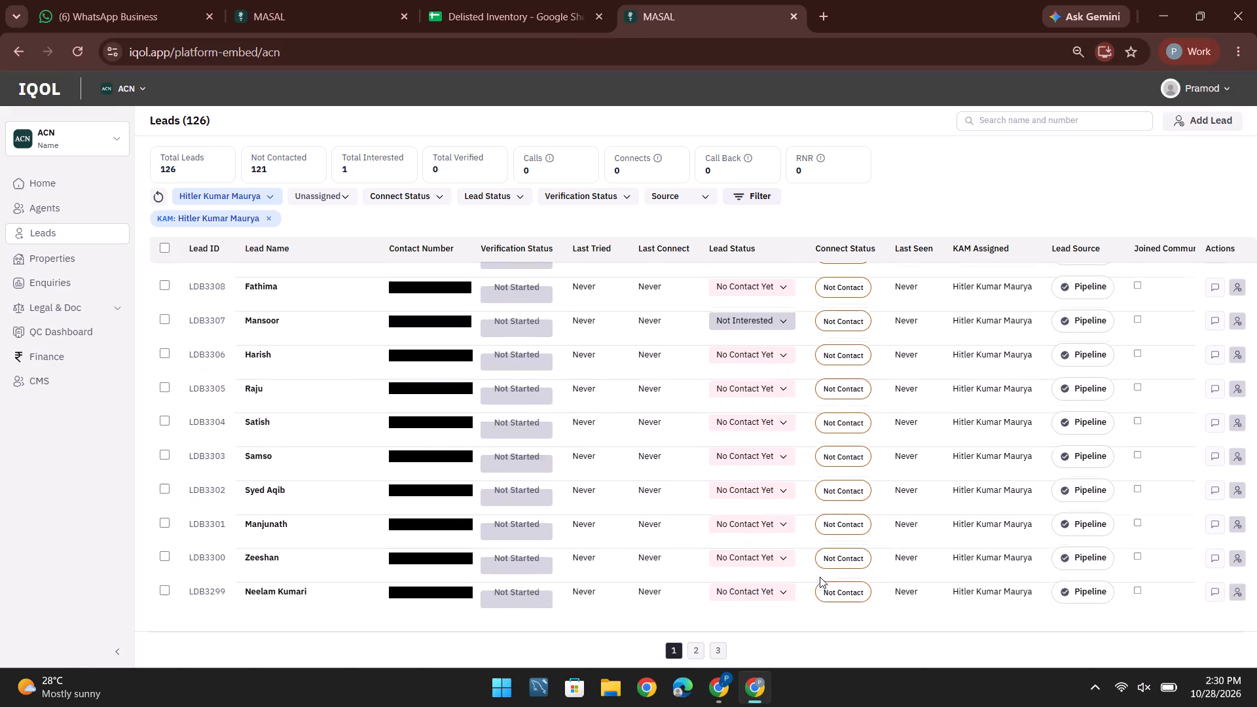
scroll(820, 577, right, 2)
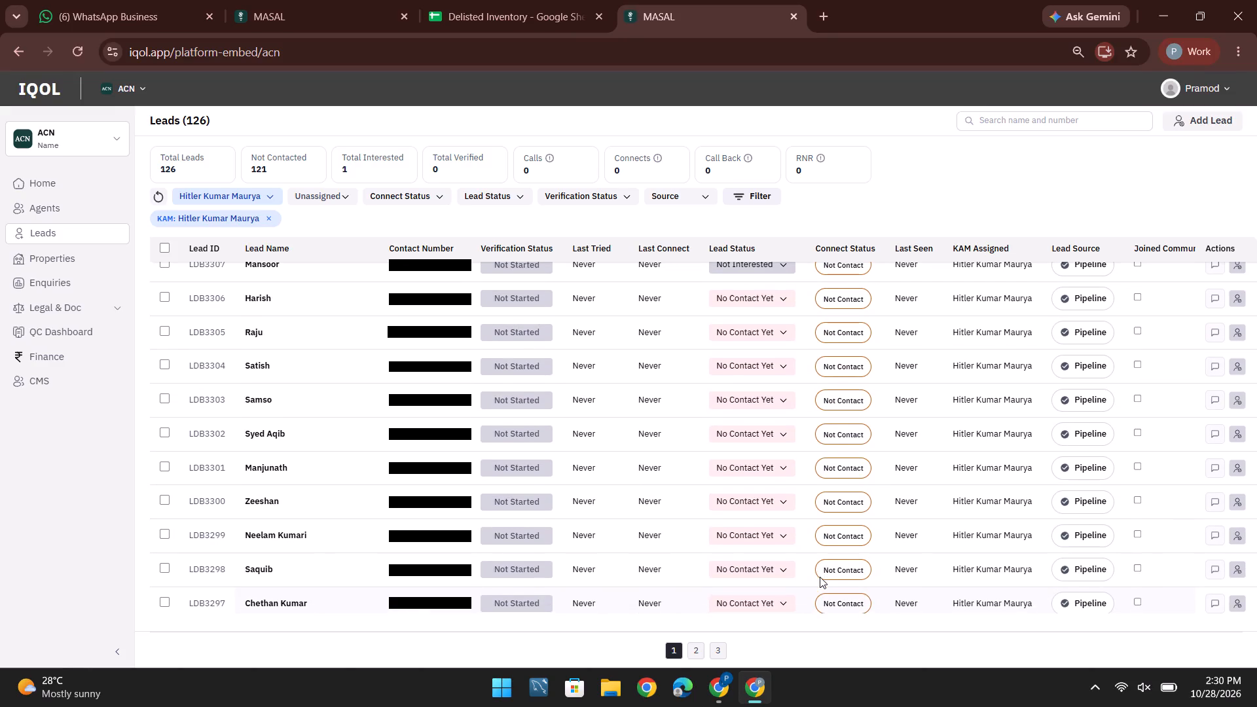
scroll(820, 577, right, 1)
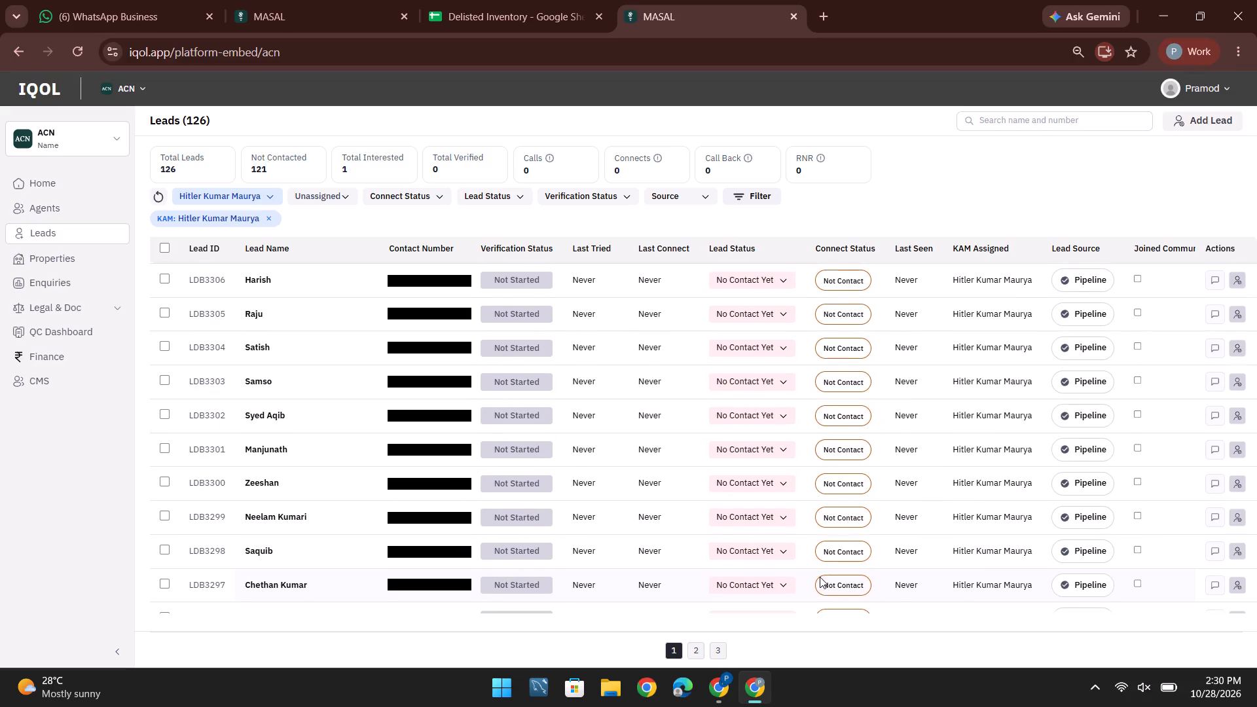
scroll(820, 577, right, 1)
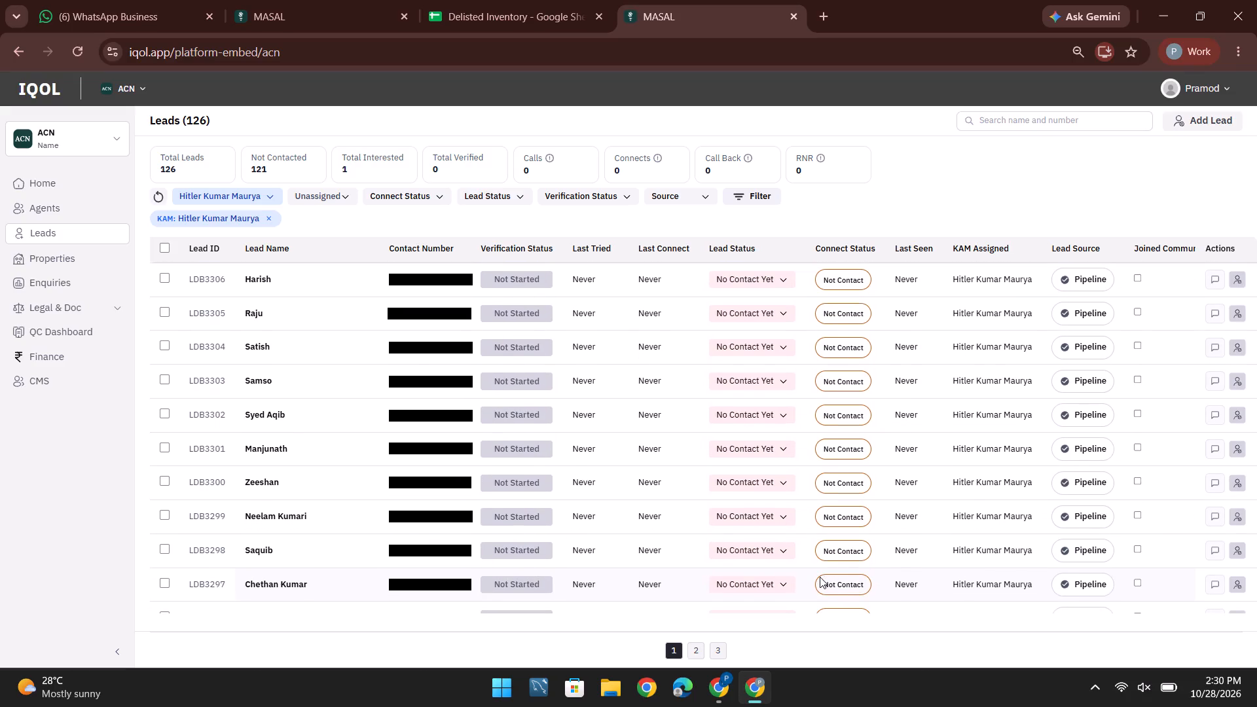
click(1213, 278)
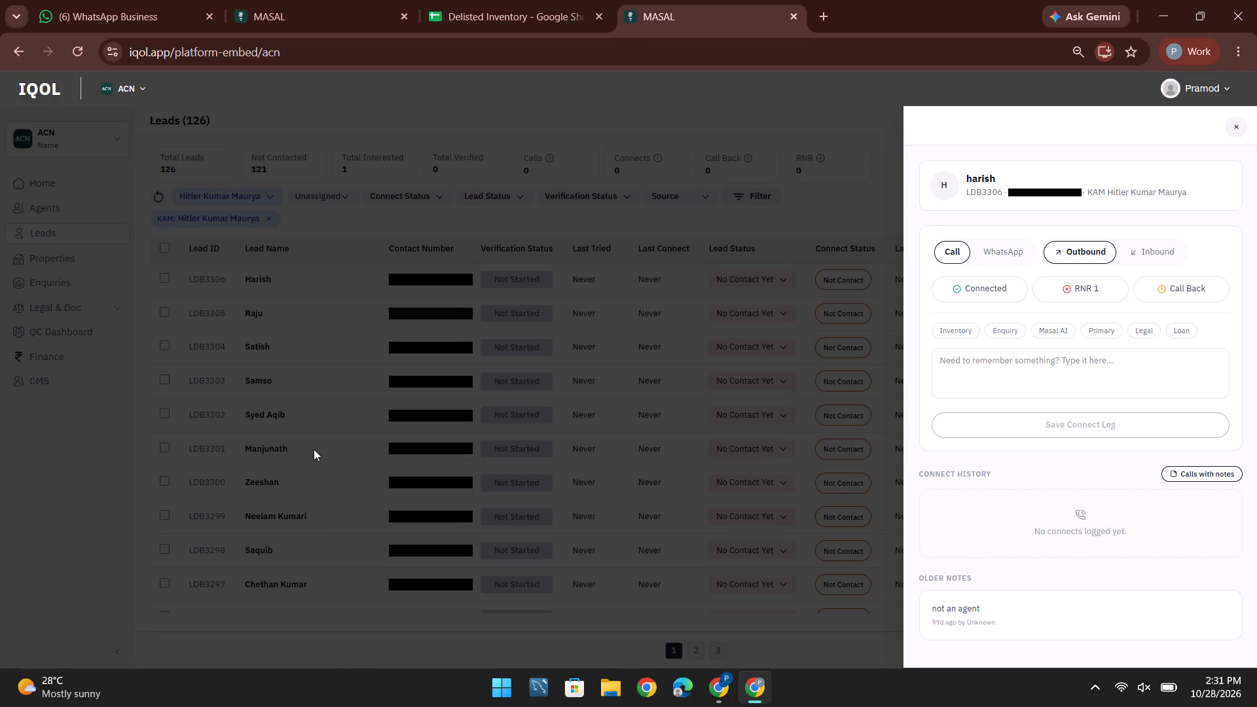
click(350, 660)
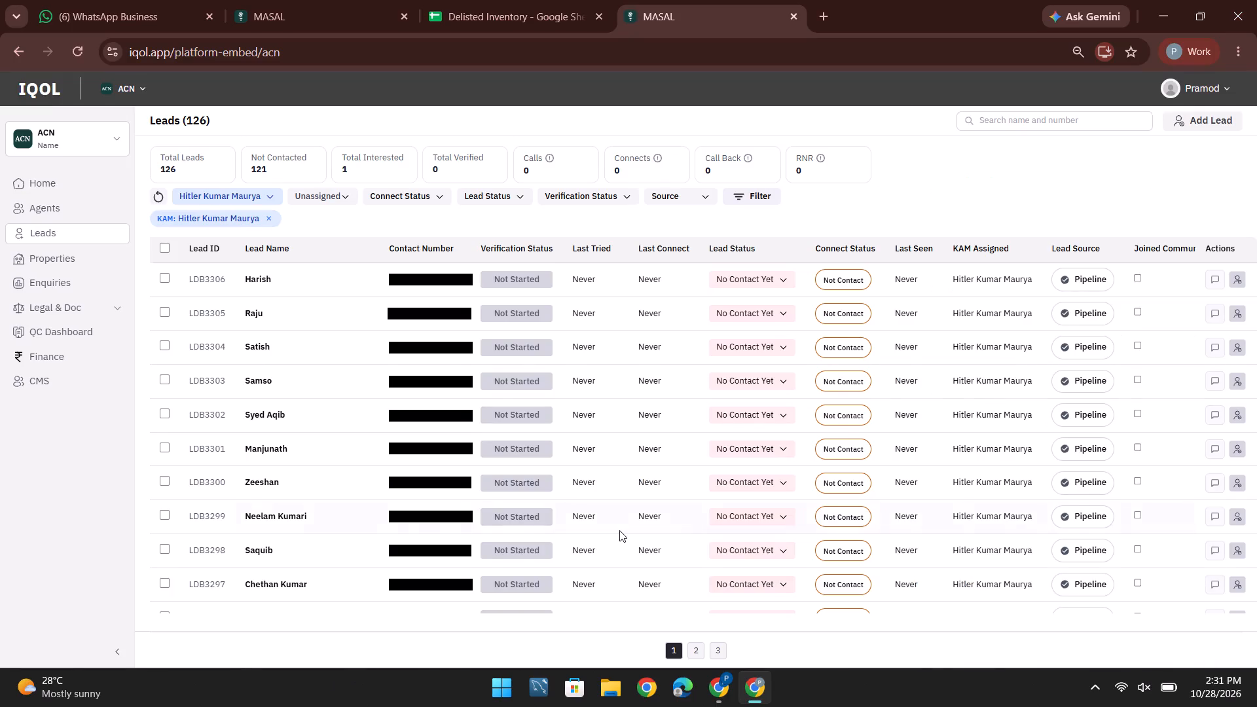
scroll(619, 530, right, 2)
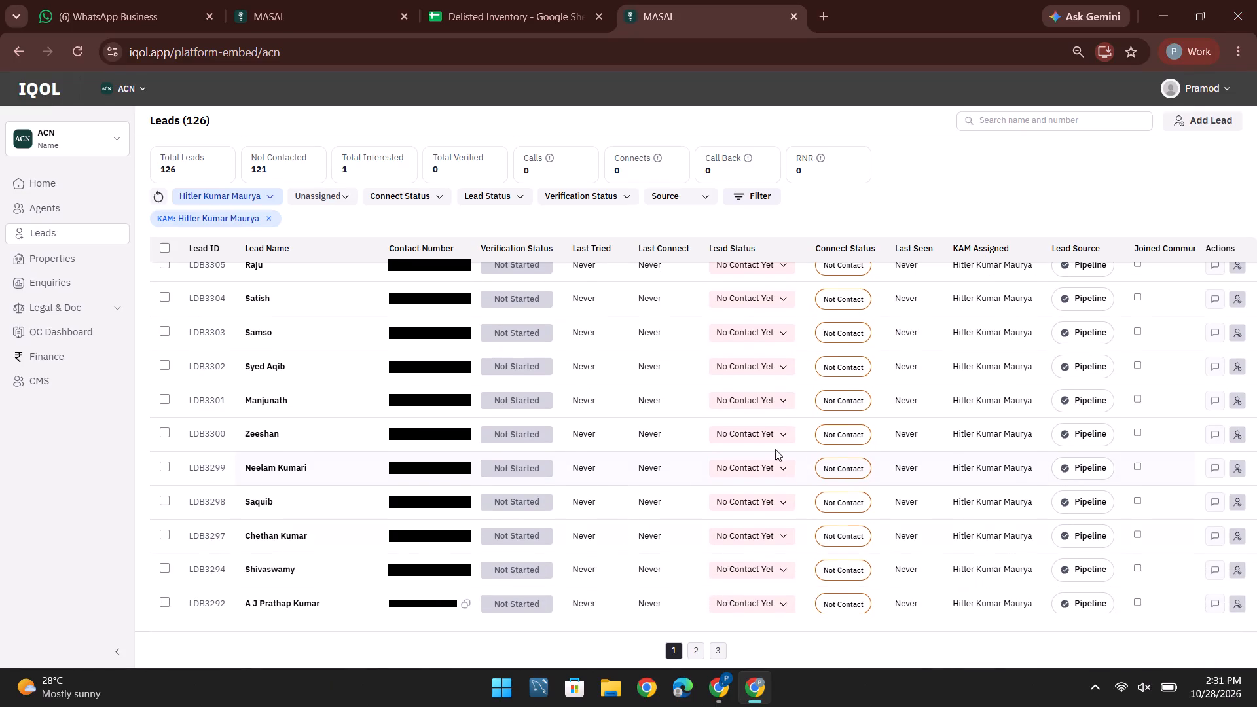
scroll(1000, 350, up, 1)
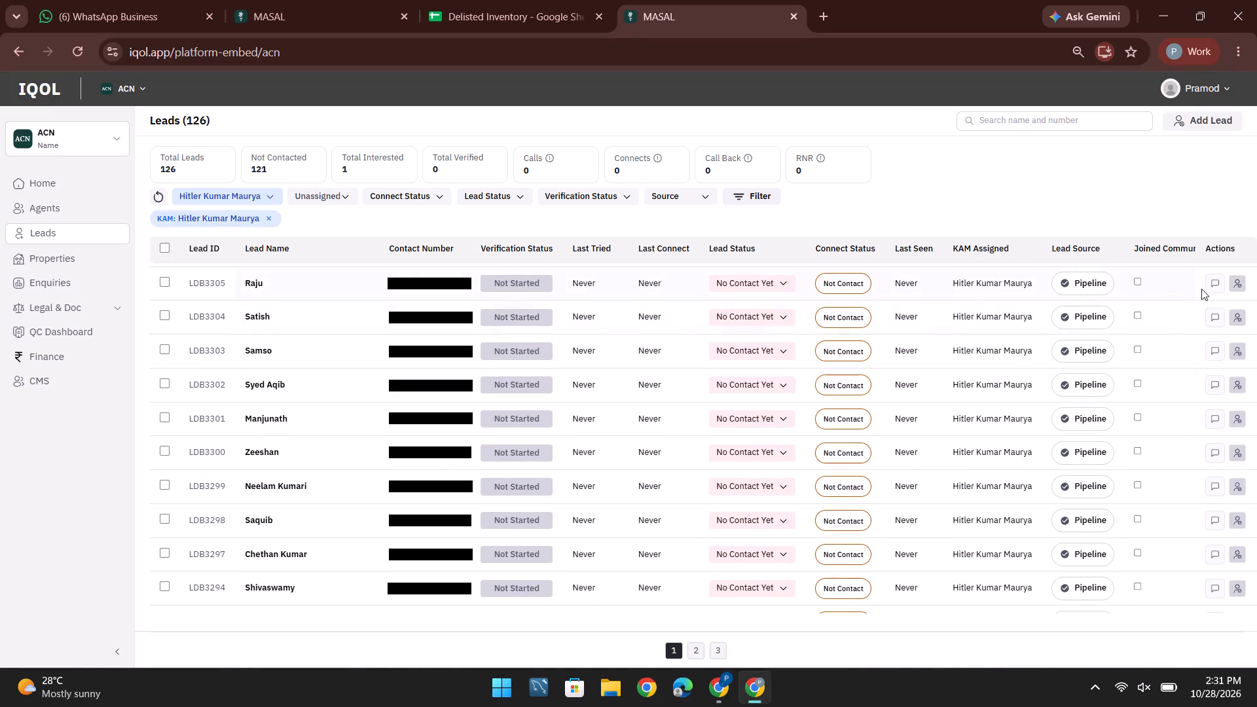
click(1211, 289)
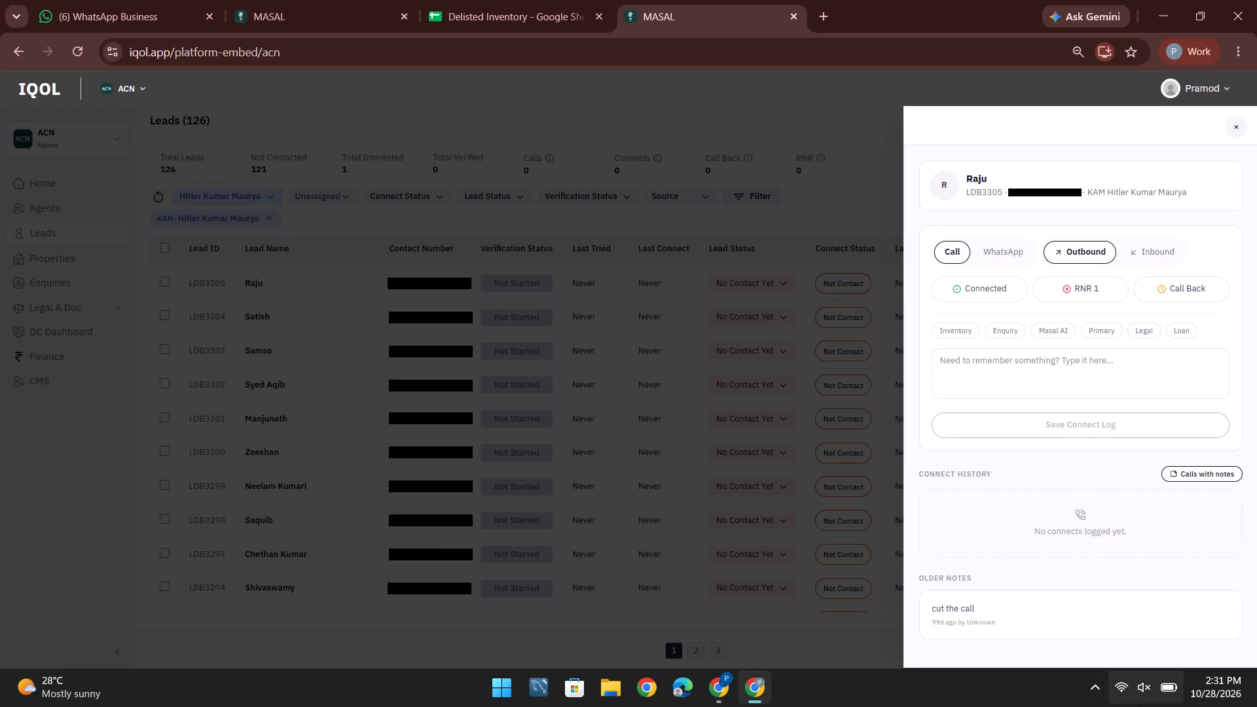
click(869, 618)
scroll(965, 525, down, 1)
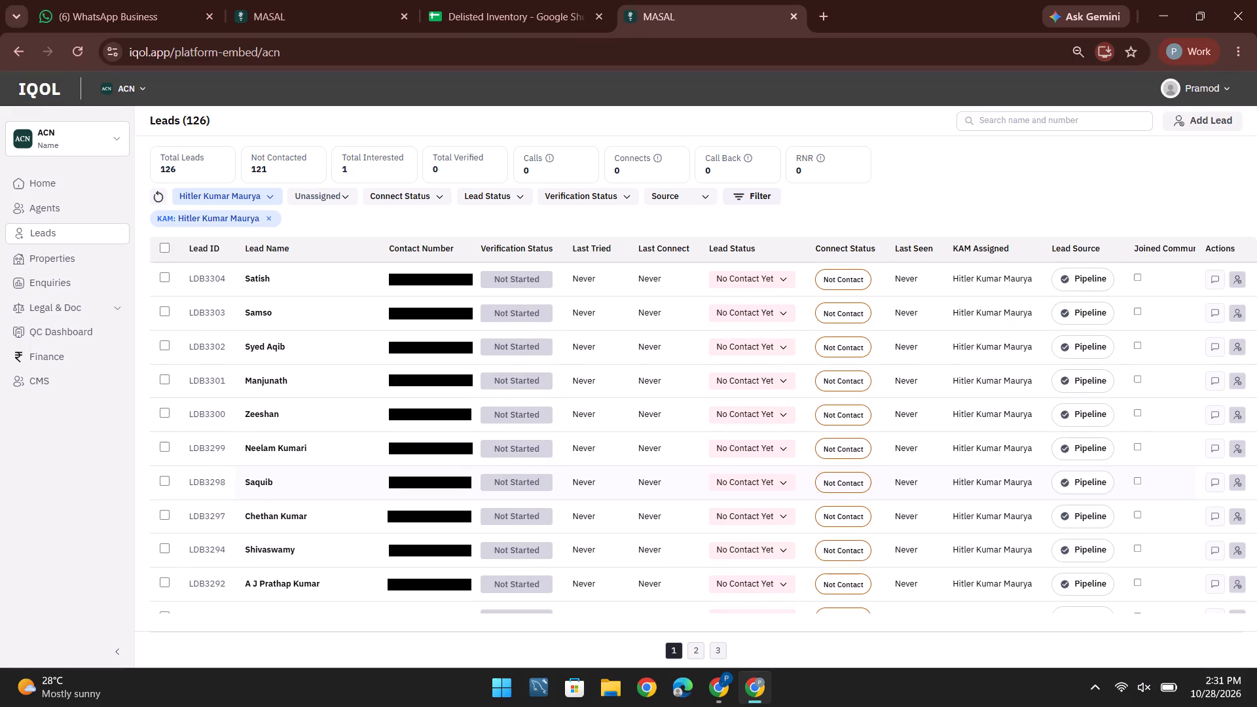
click(1209, 285)
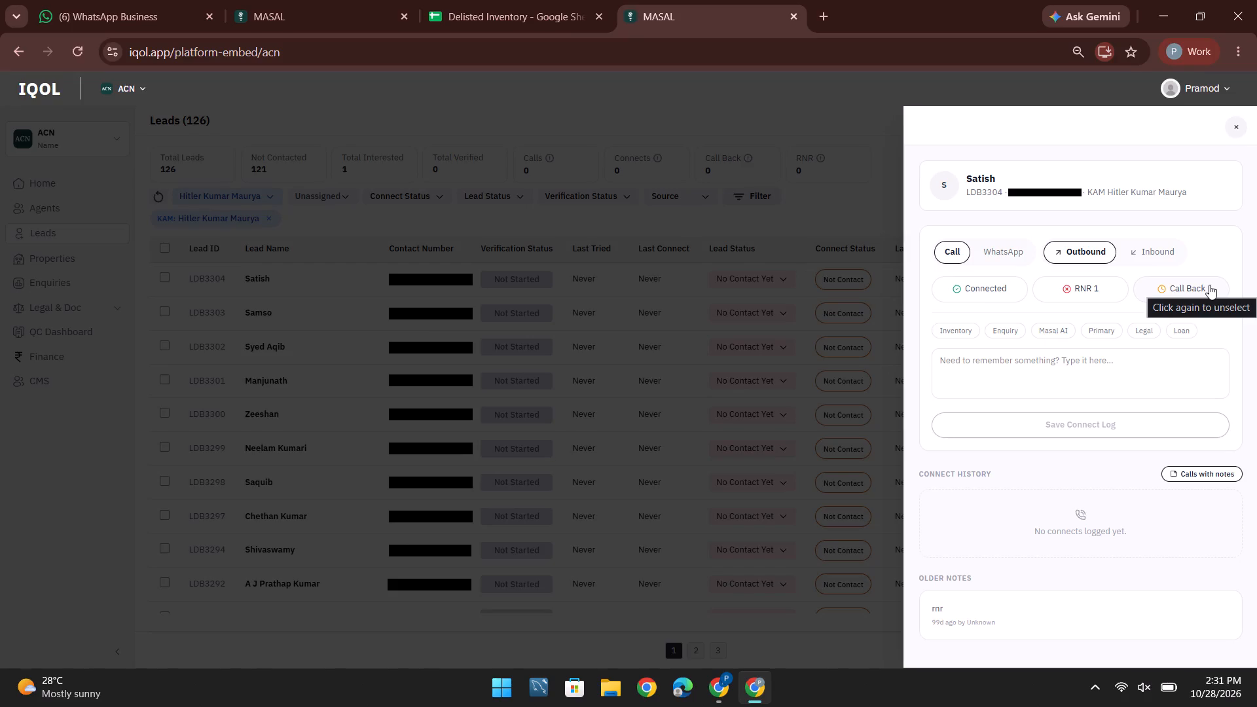
click(848, 666)
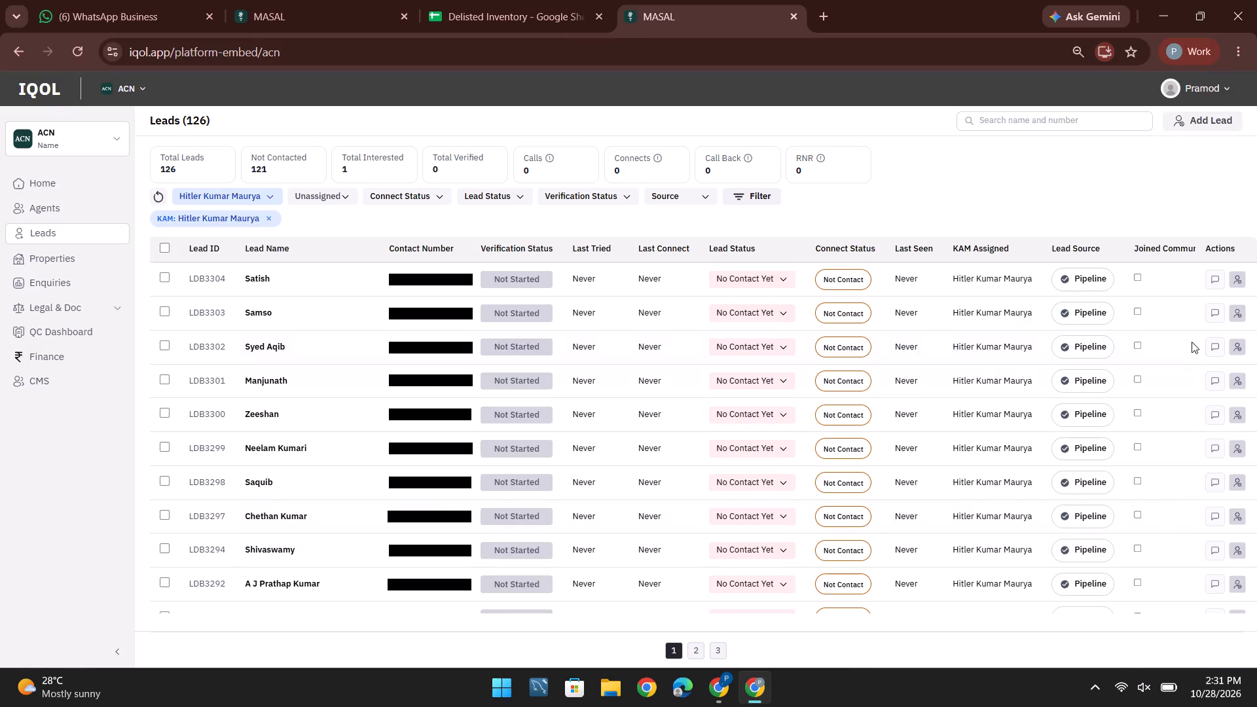
click(1246, 281)
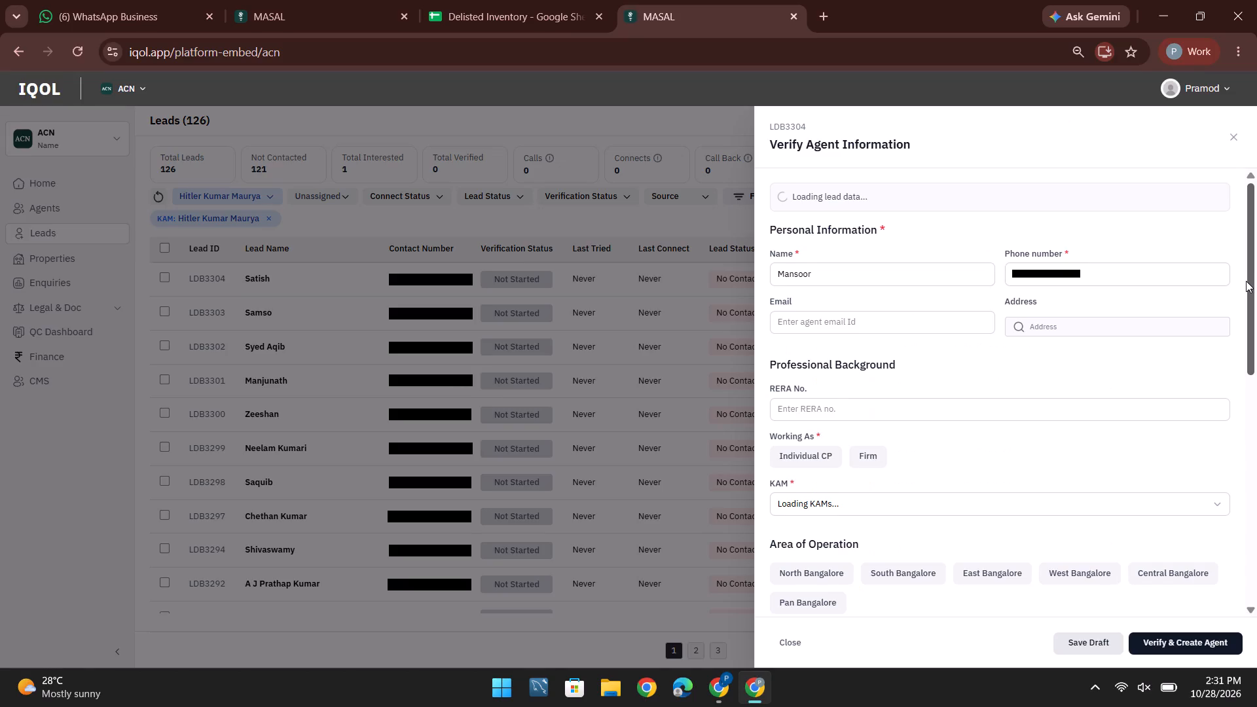
click(746, 635)
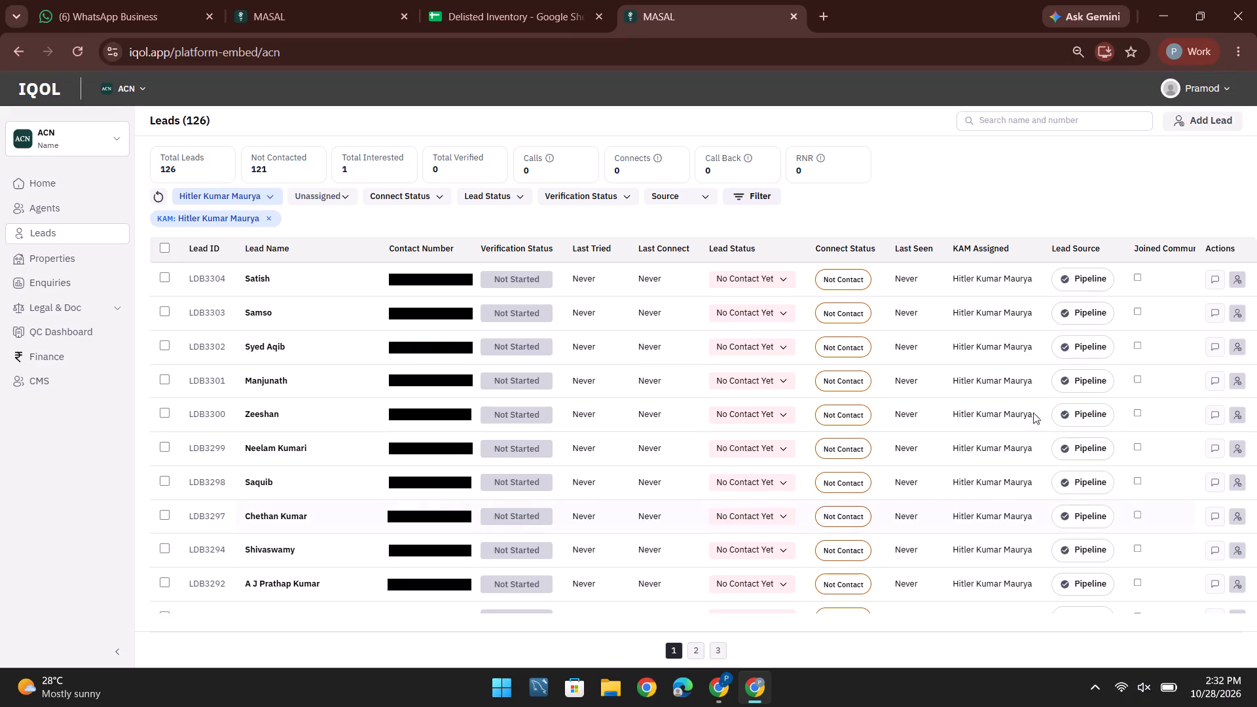
click(1211, 281)
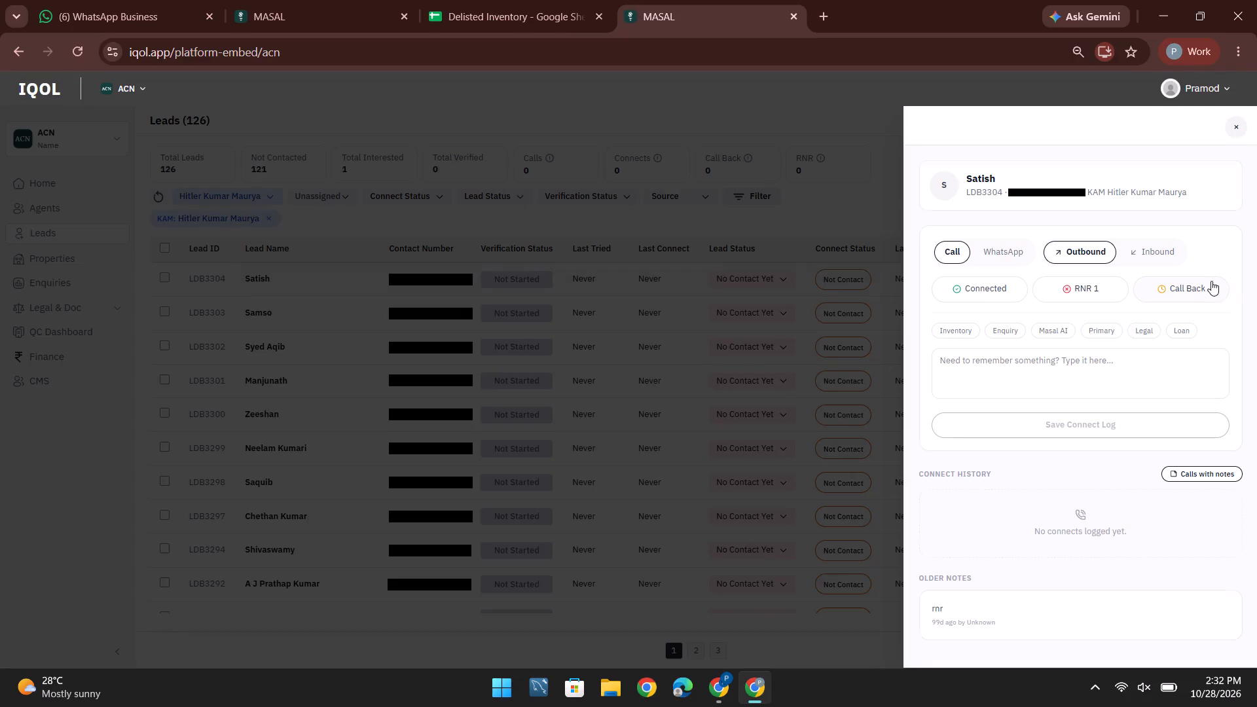
click(1020, 281)
click(984, 379)
text(not an a)
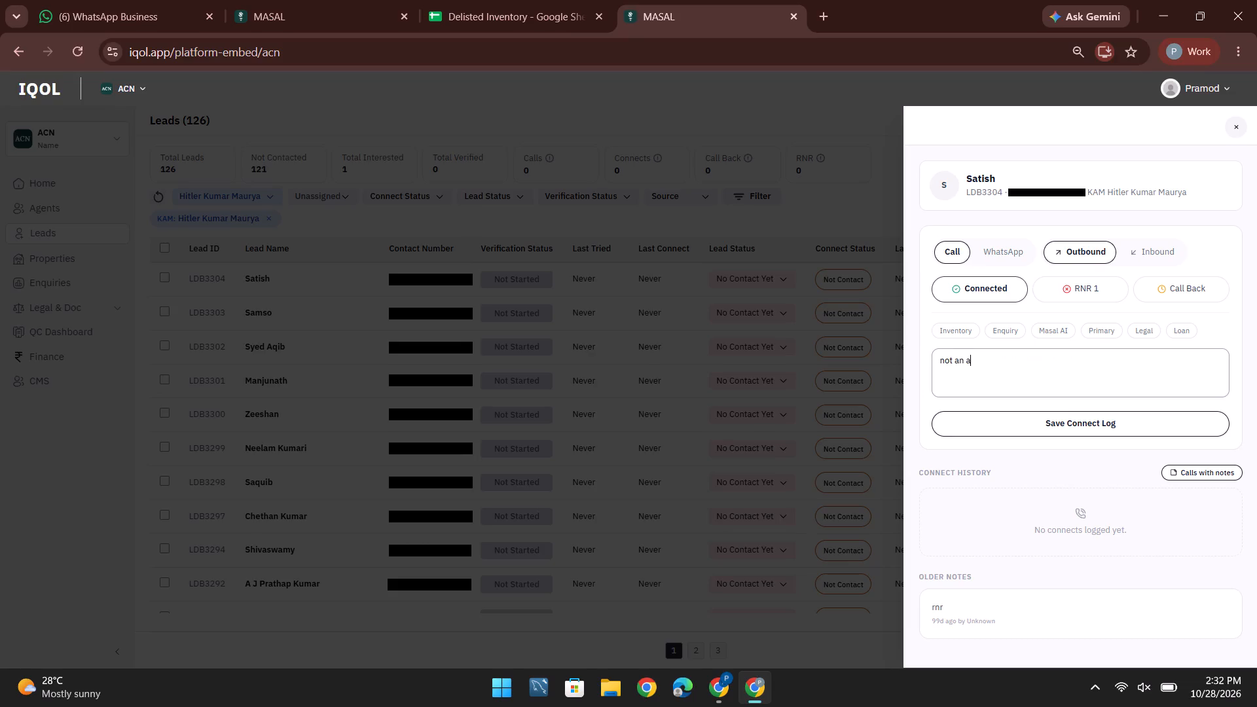
text(gent)
click(1050, 418)
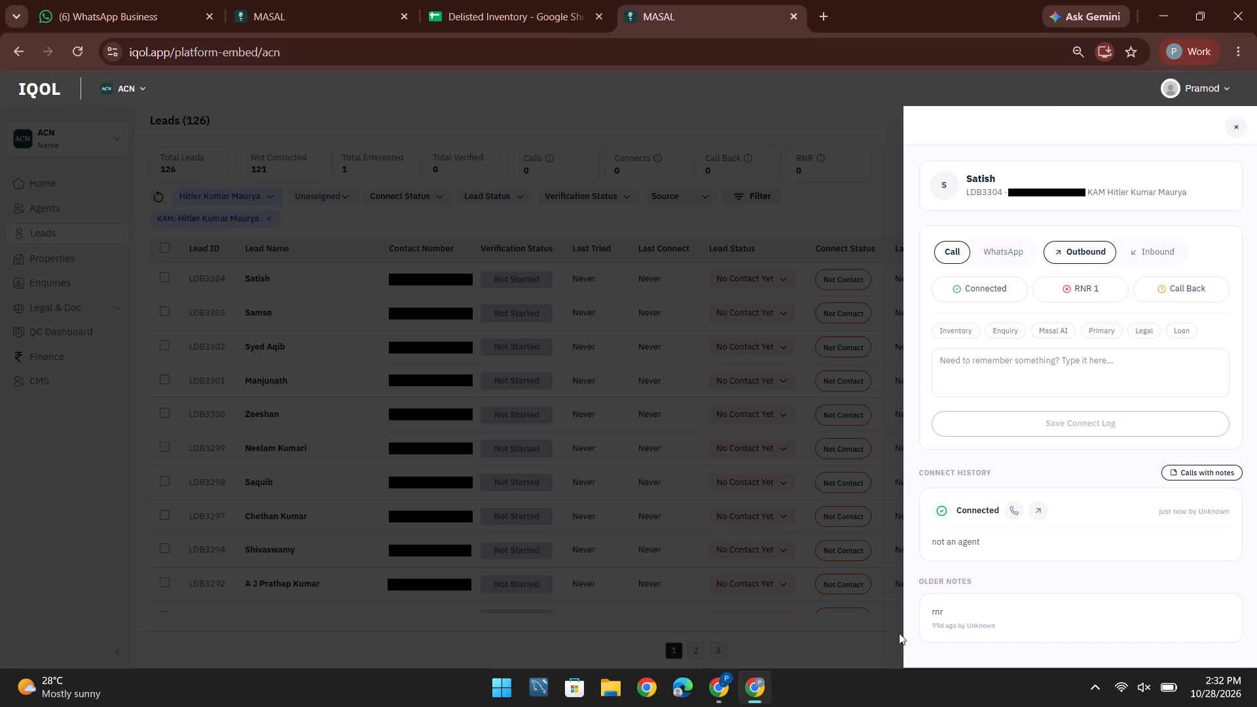
click(883, 648)
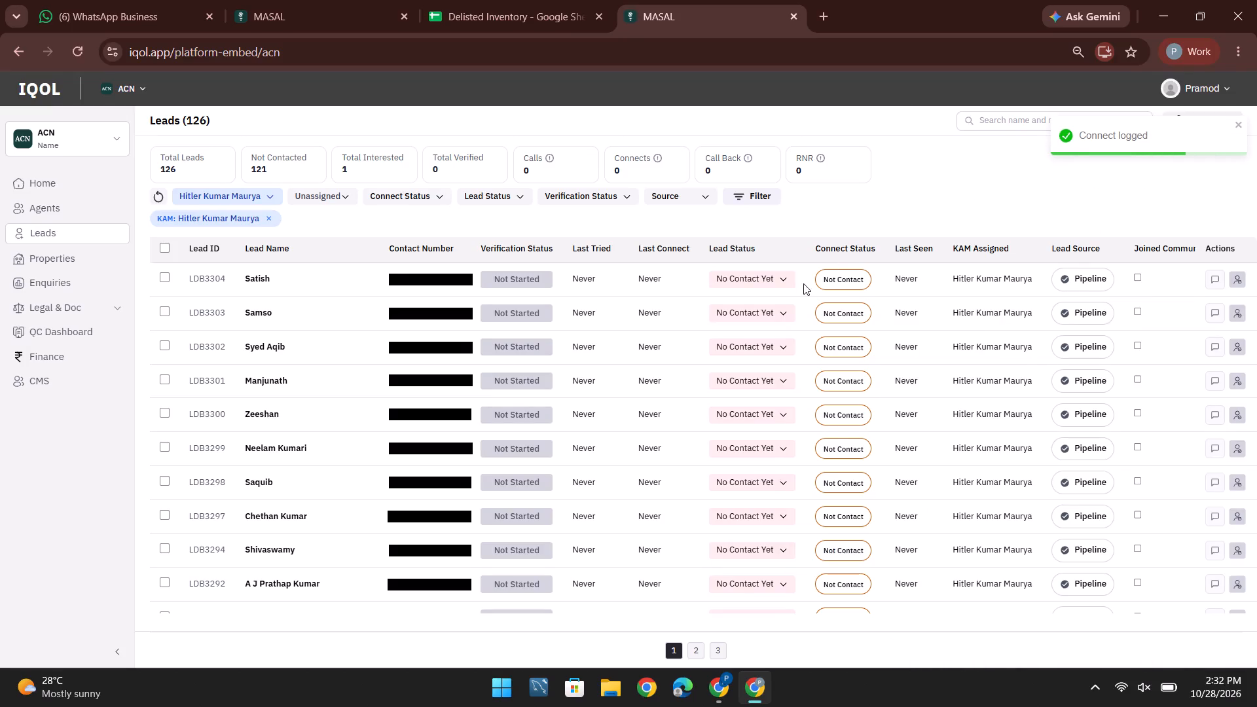
click(791, 284)
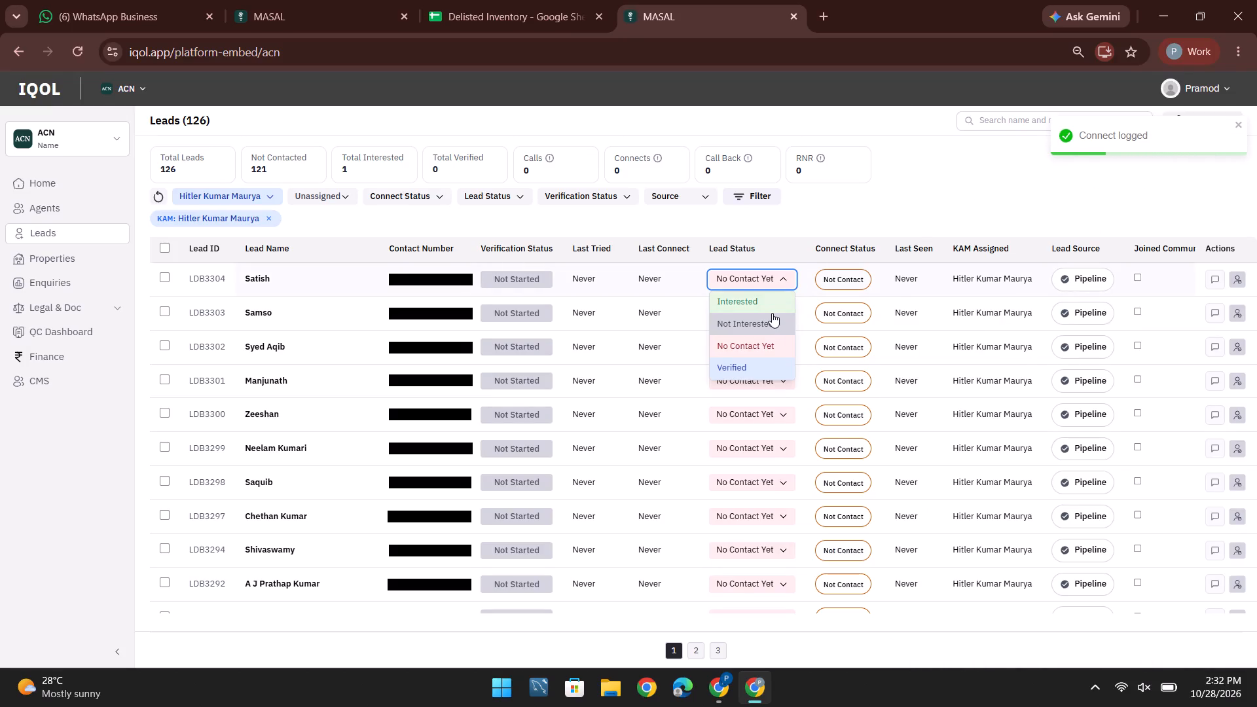
click(770, 315)
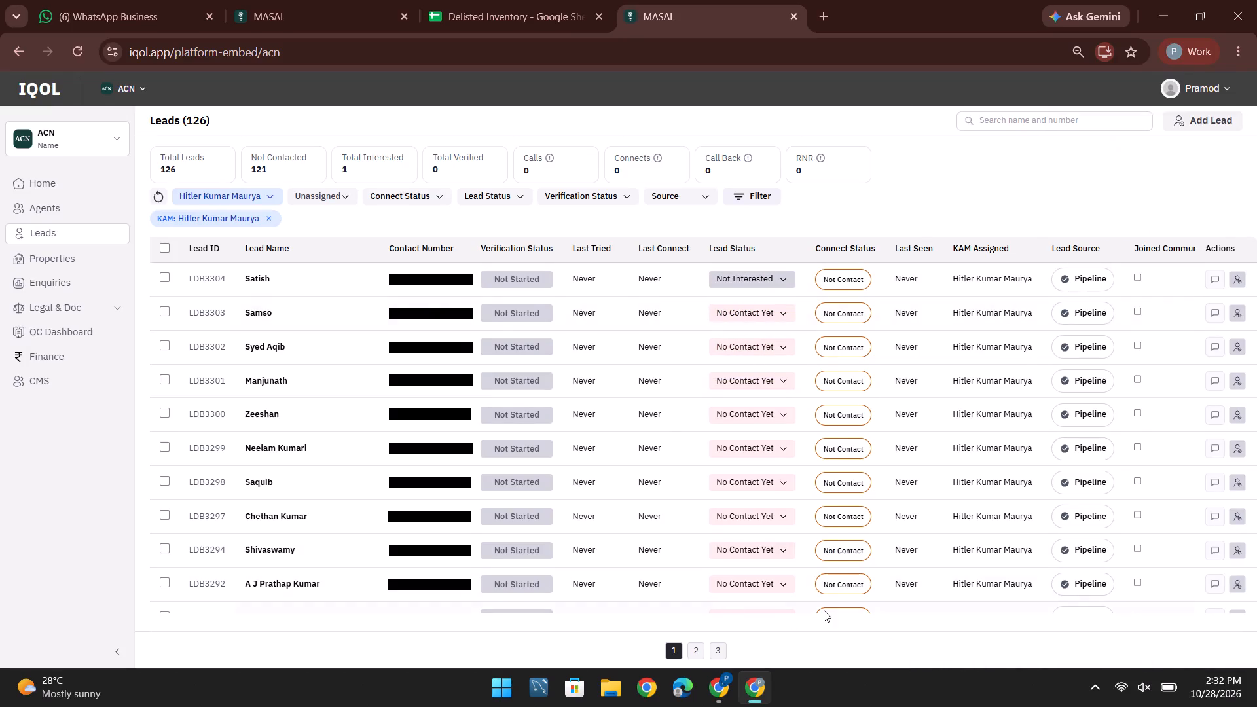
scroll(824, 610, down, 1)
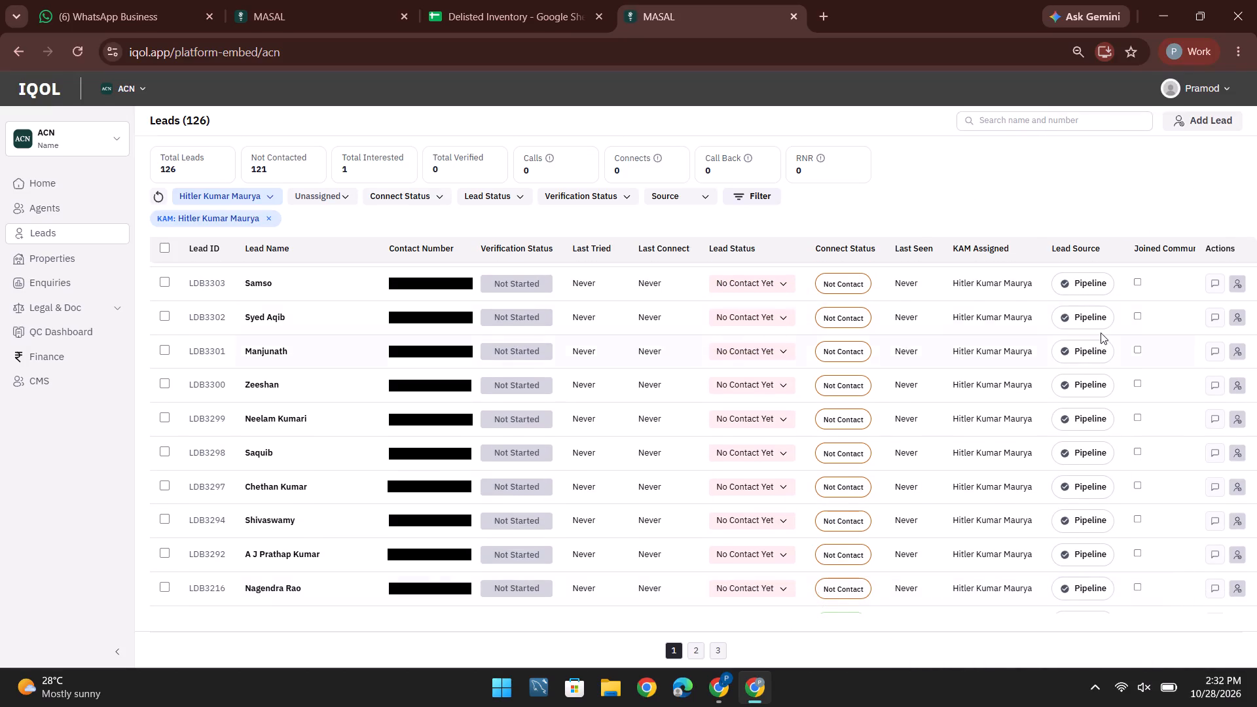
click(1216, 289)
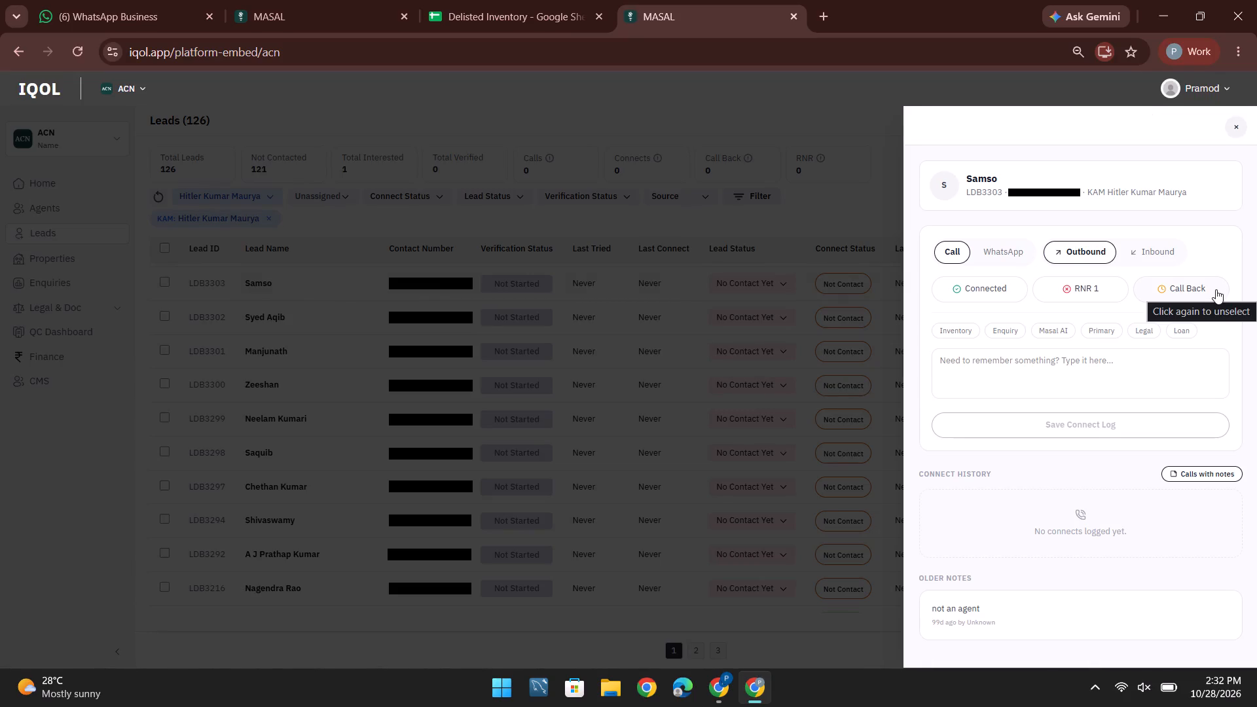
click(886, 646)
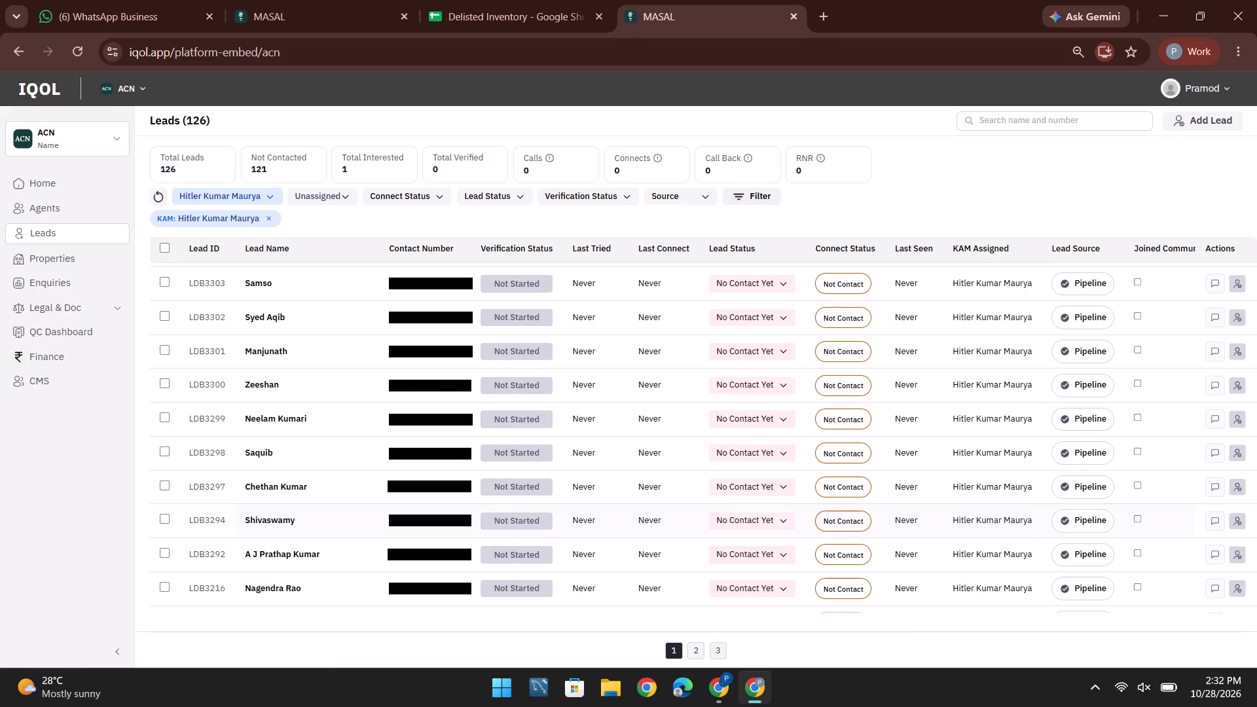
scroll(1008, 518, down, 1)
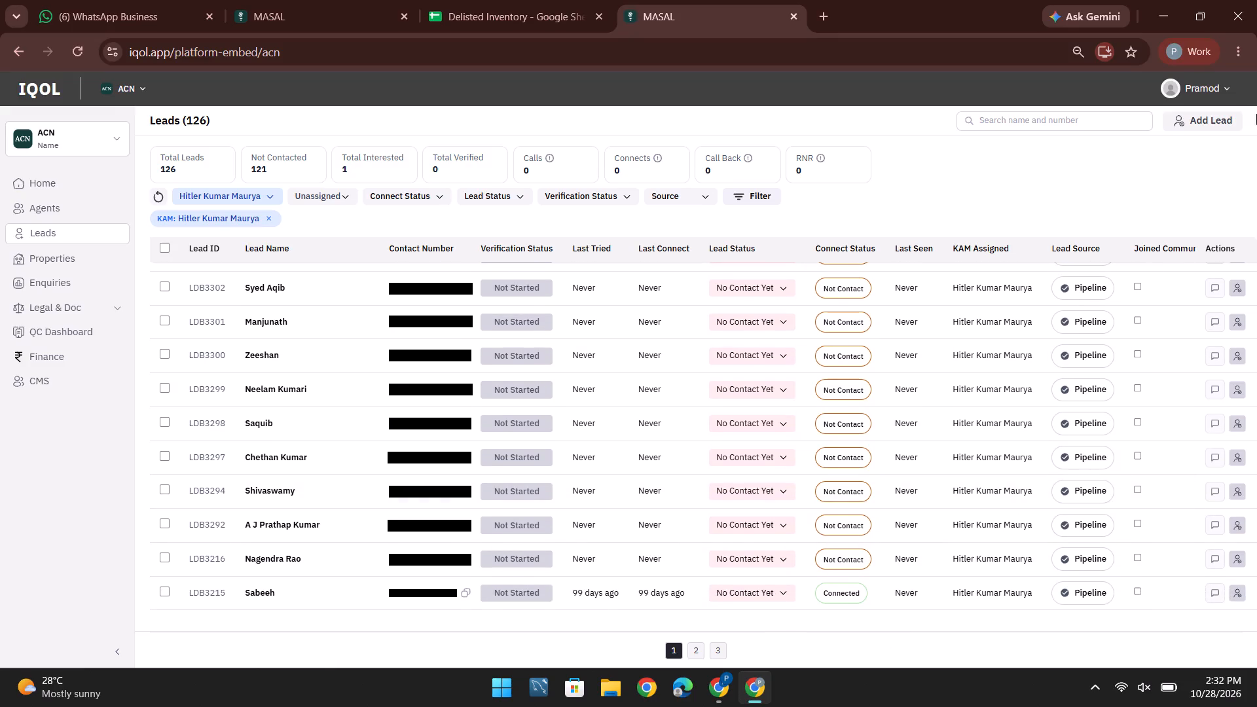
click(1207, 282)
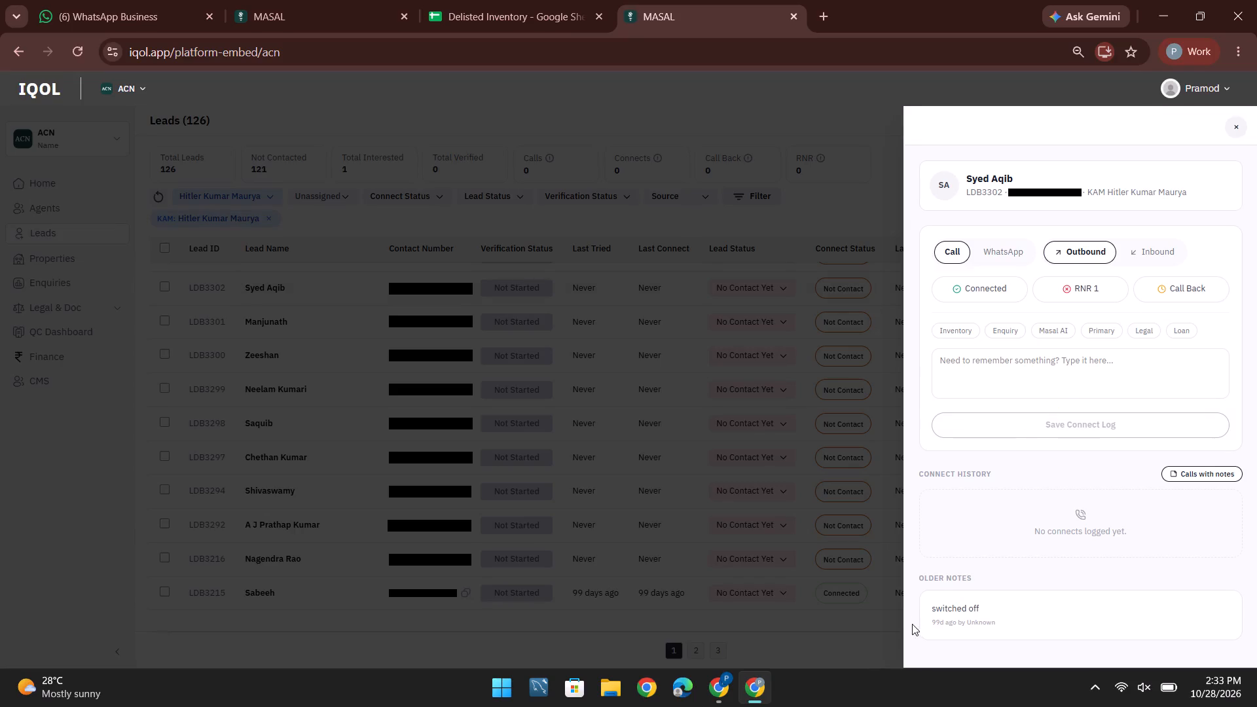
click(896, 628)
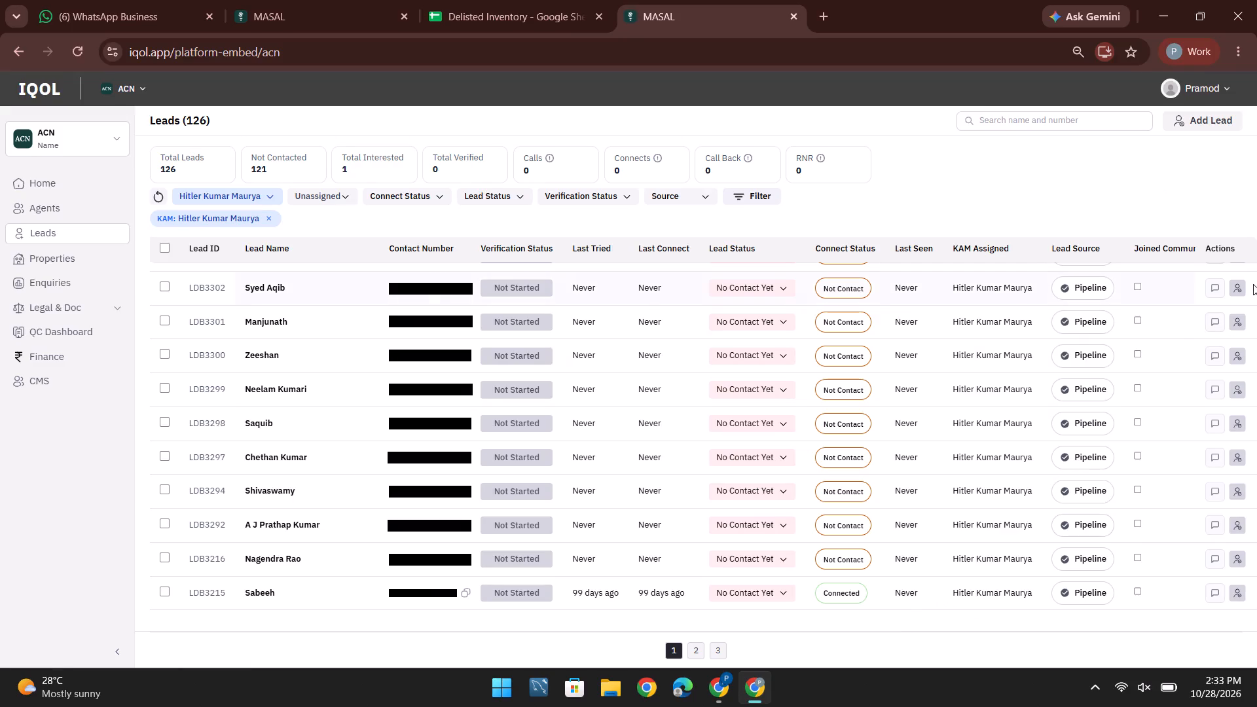
click(1242, 285)
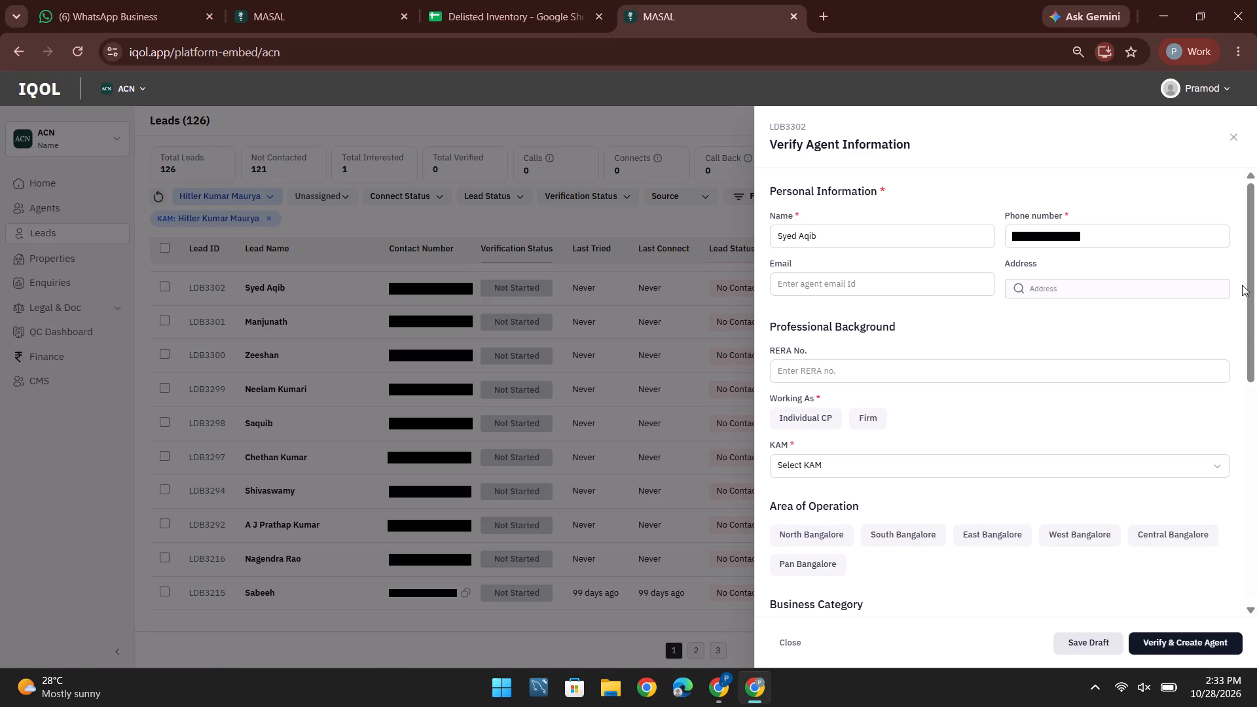
click(638, 639)
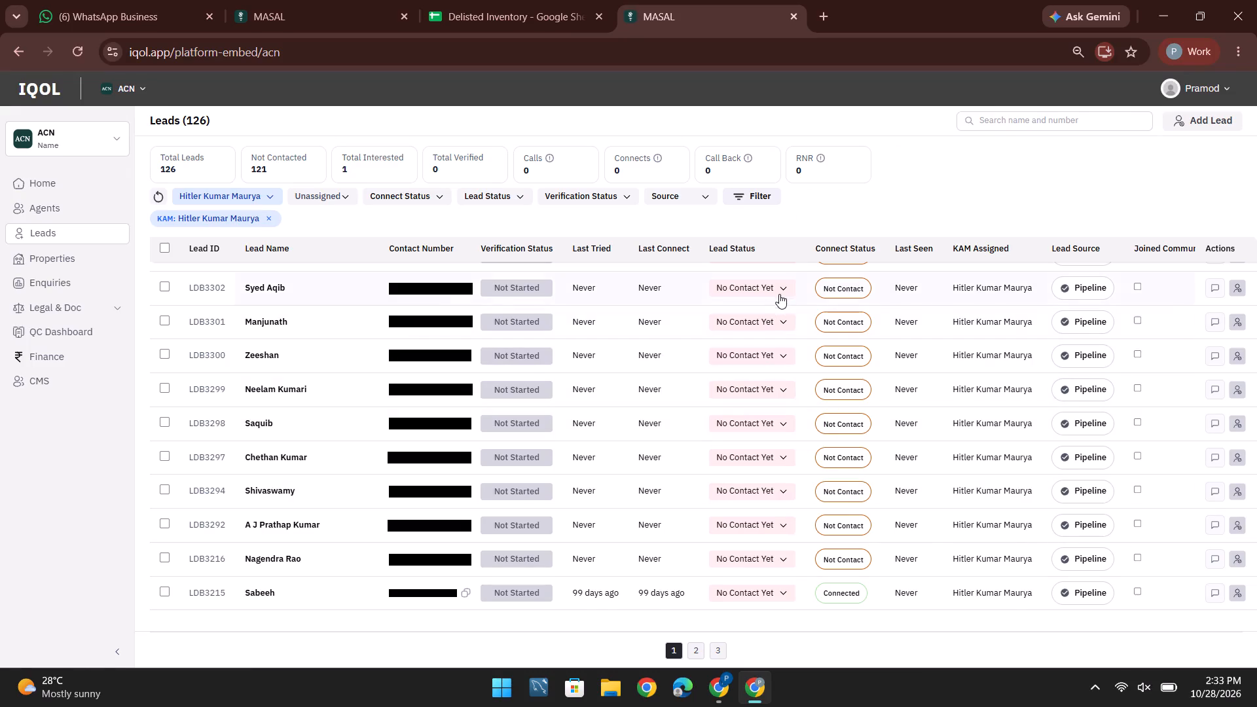
click(780, 291)
click(761, 325)
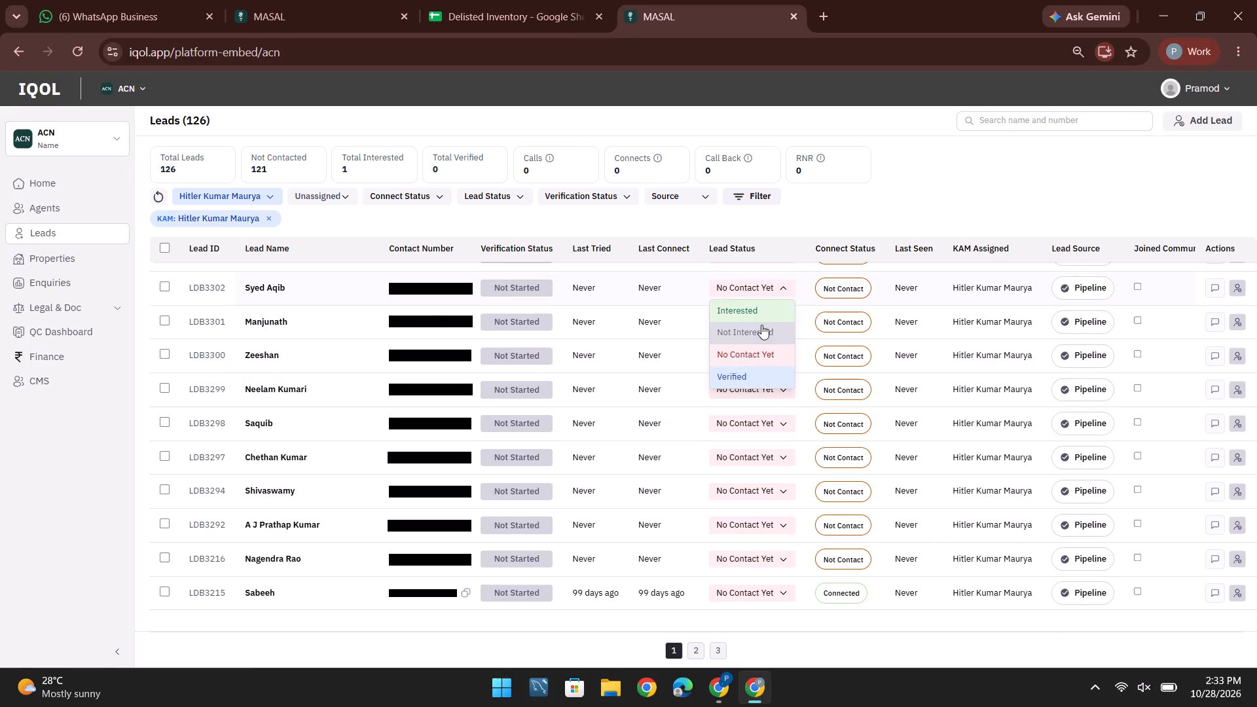
click(1222, 292)
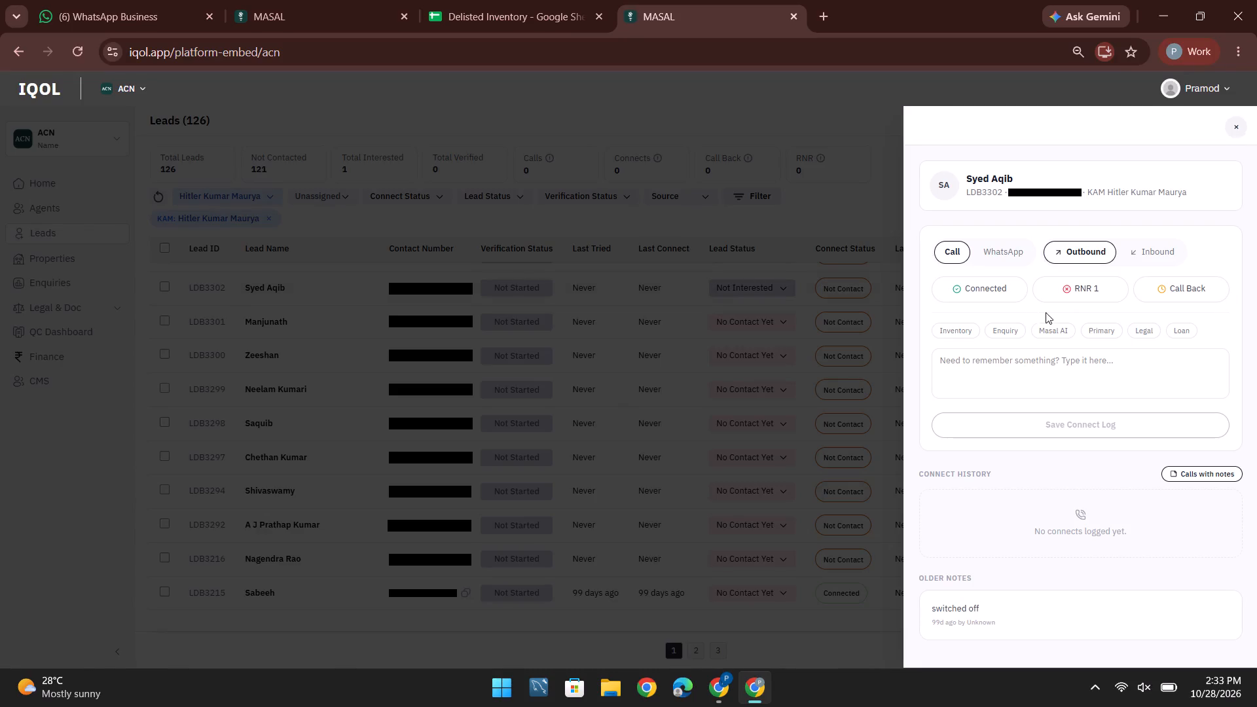
click(1078, 294)
click(1013, 363)
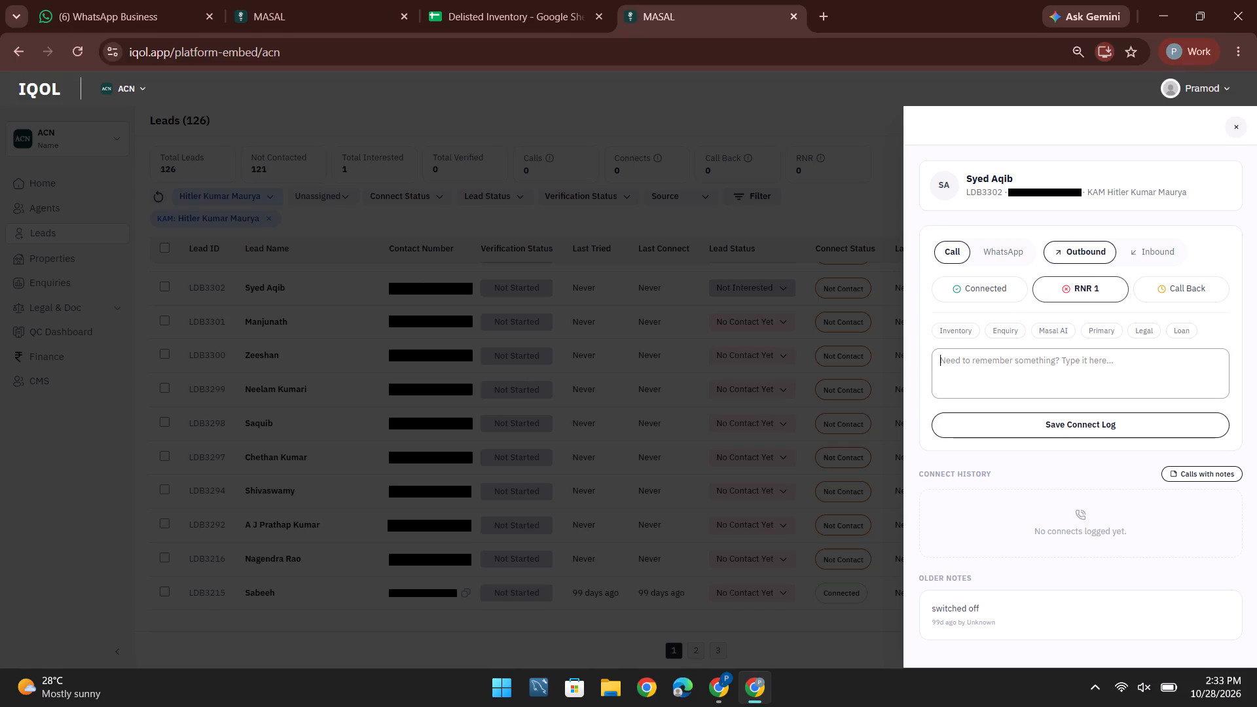
text(incoming not avail)
key(a)
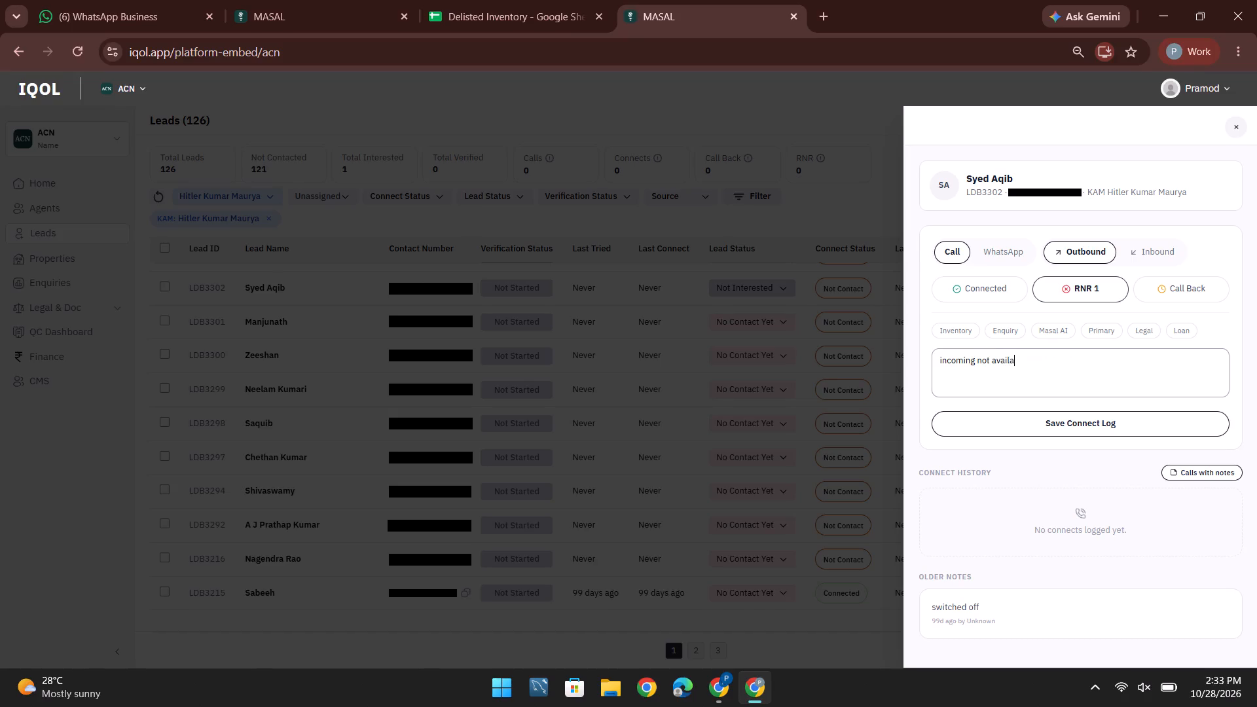
key(b)
text(le)
click(979, 431)
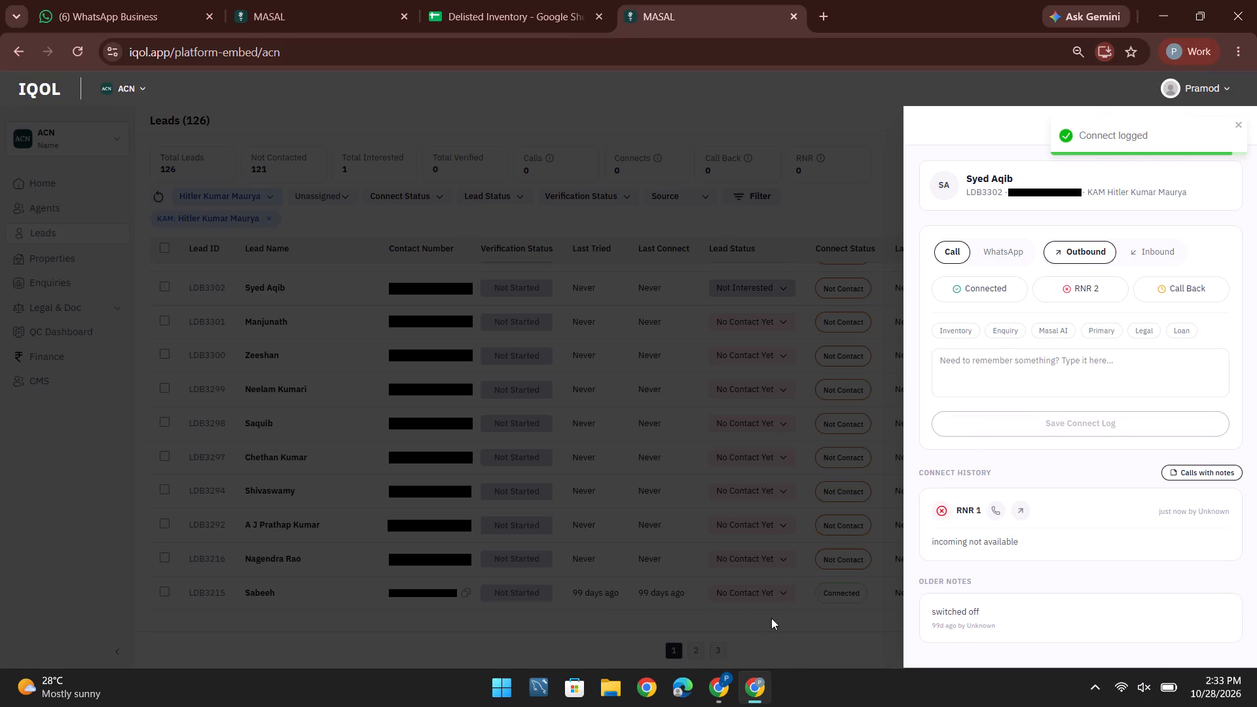
click(771, 618)
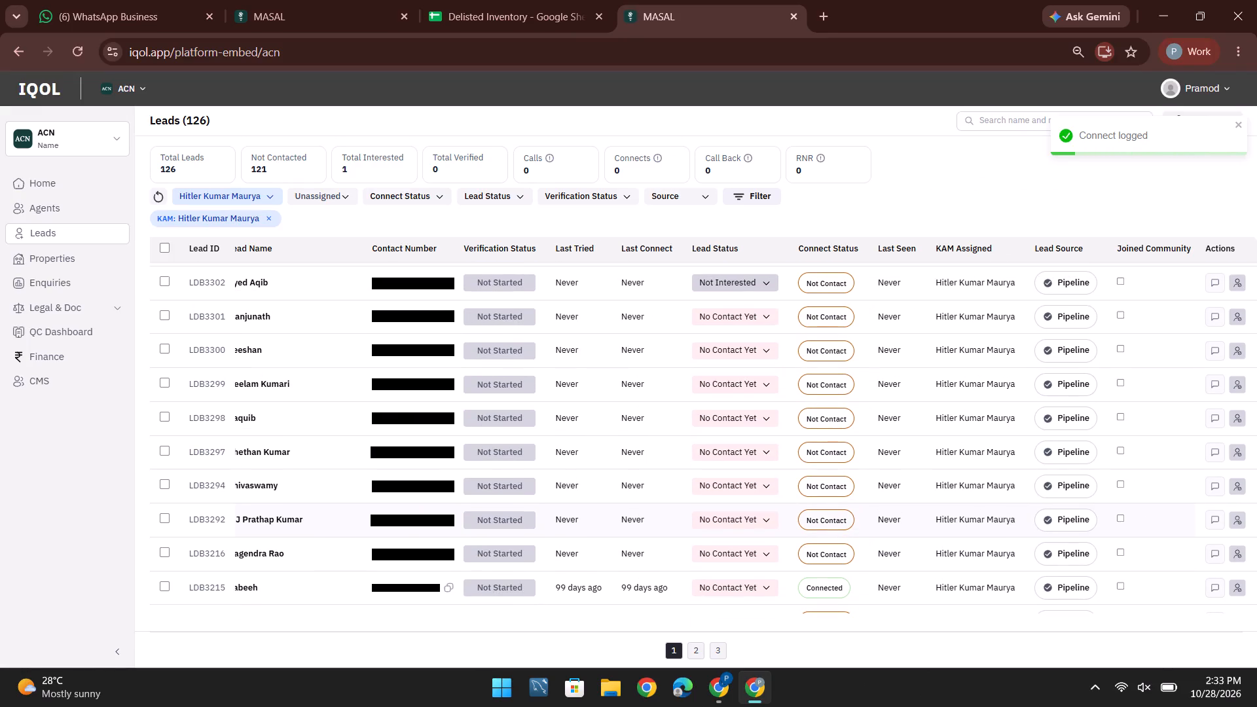
scroll(677, 533, right, 1)
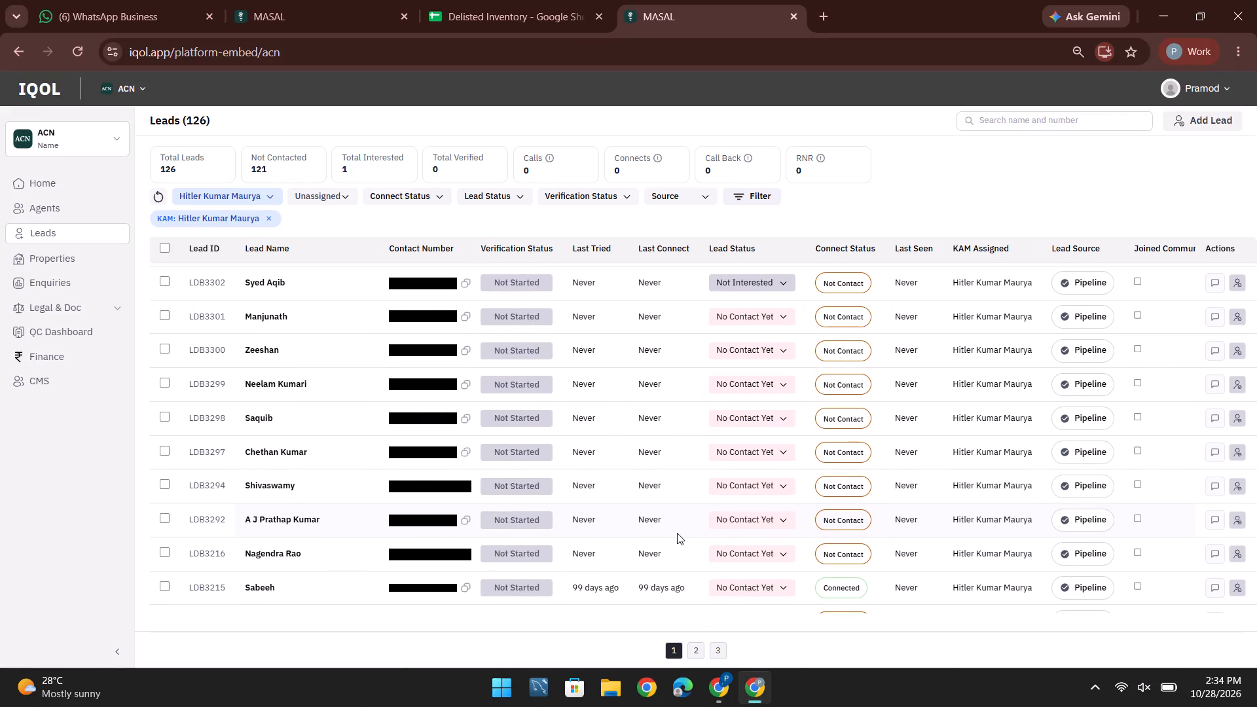
scroll(677, 533, down, 1)
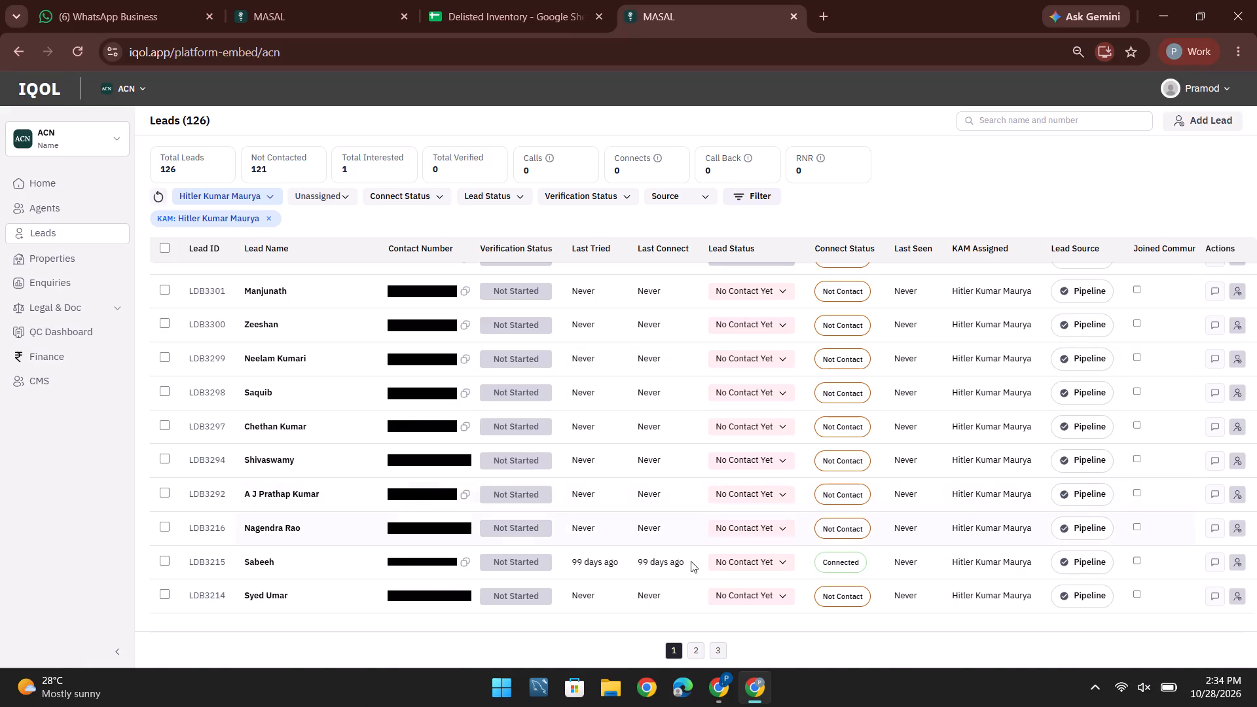
click(1214, 296)
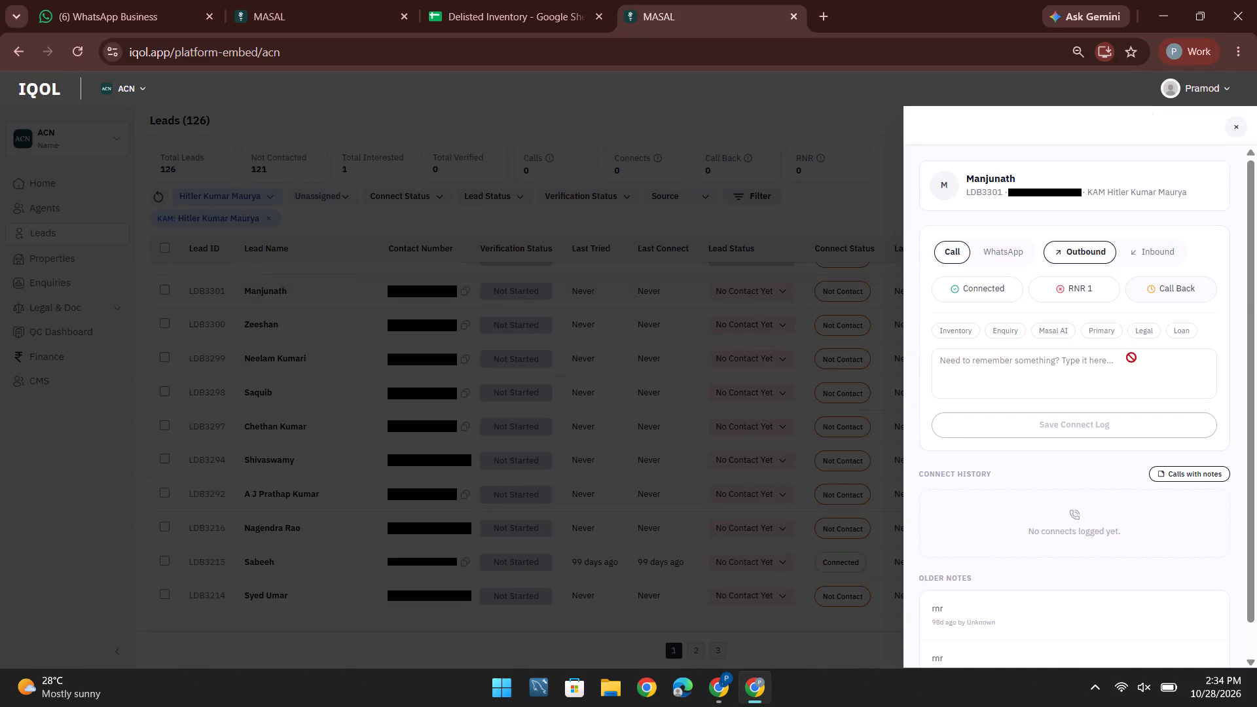
click(831, 661)
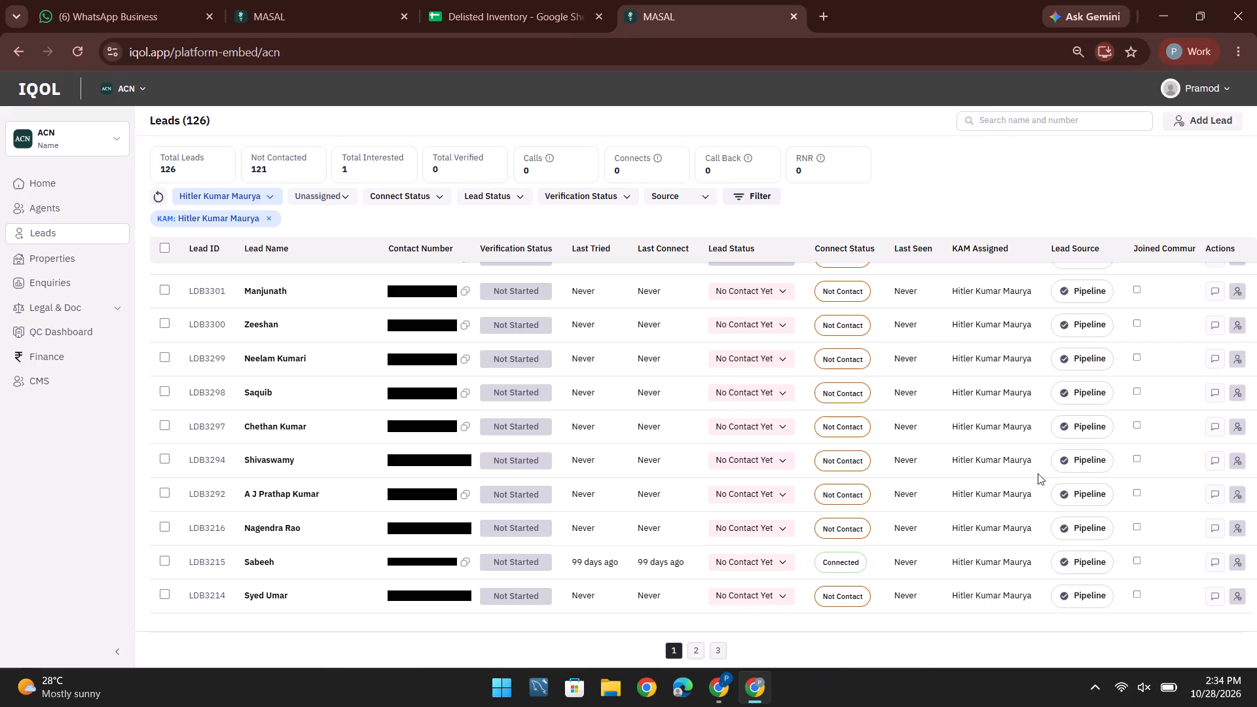
click(1241, 295)
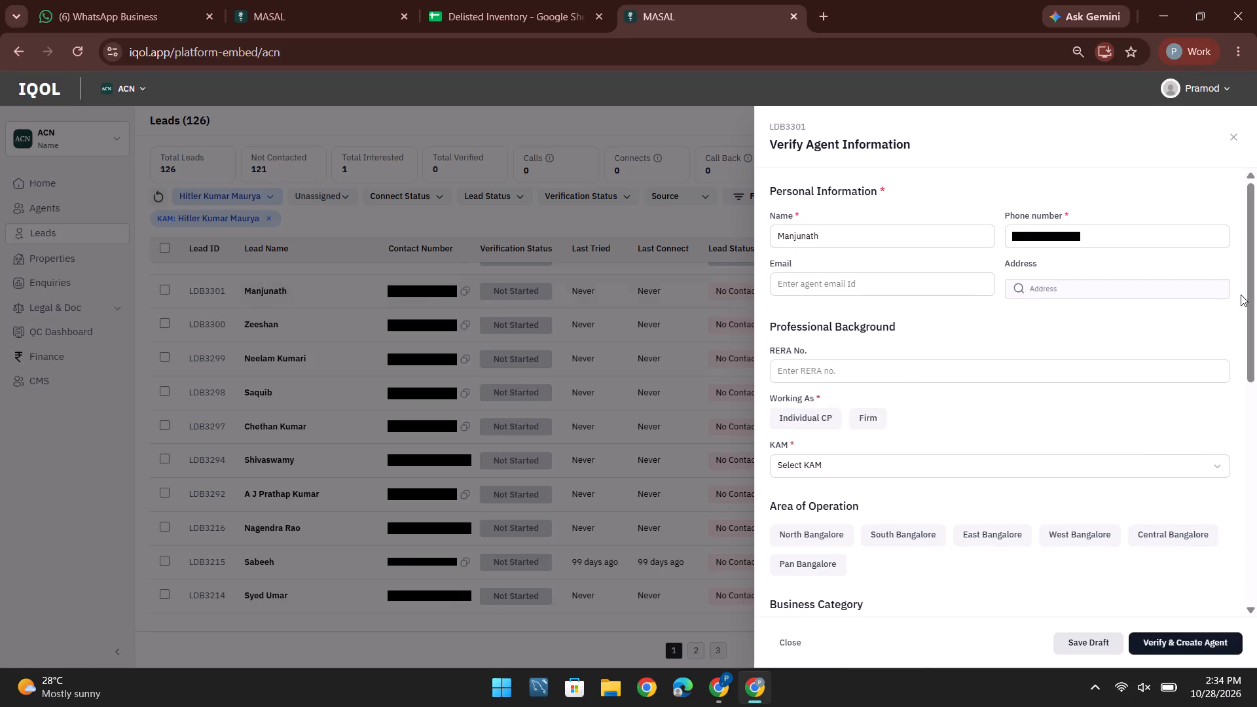
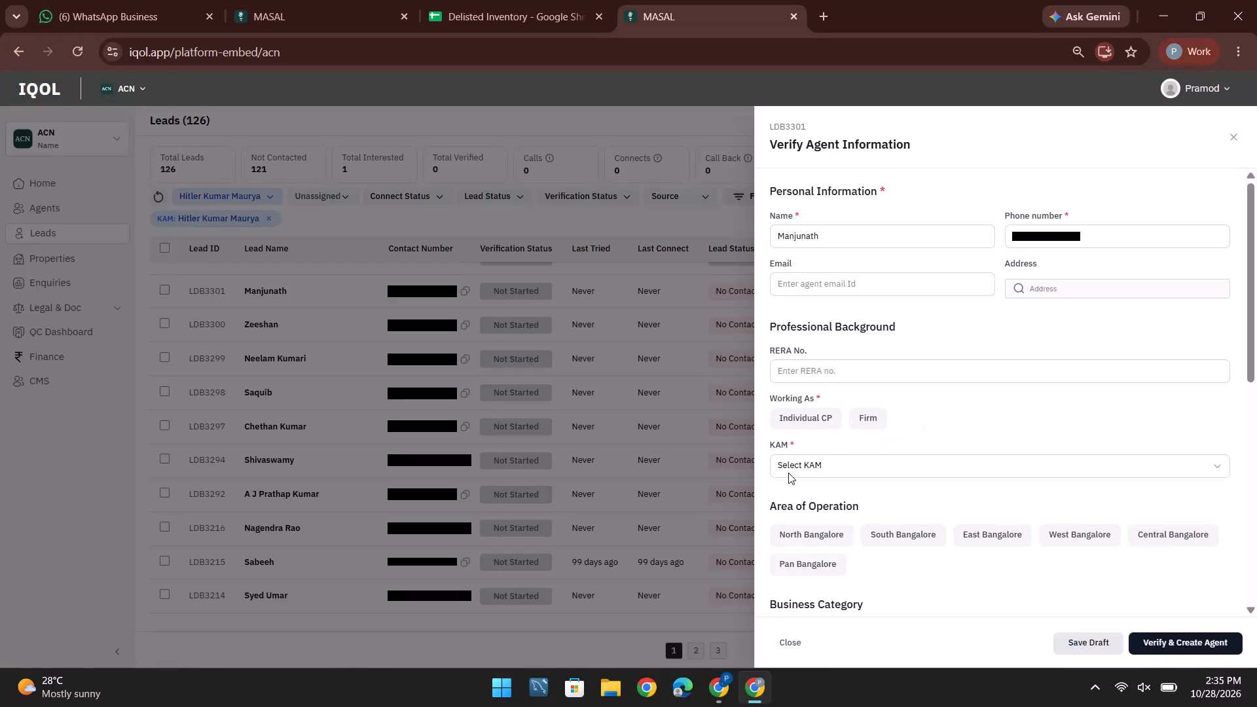
click(600, 626)
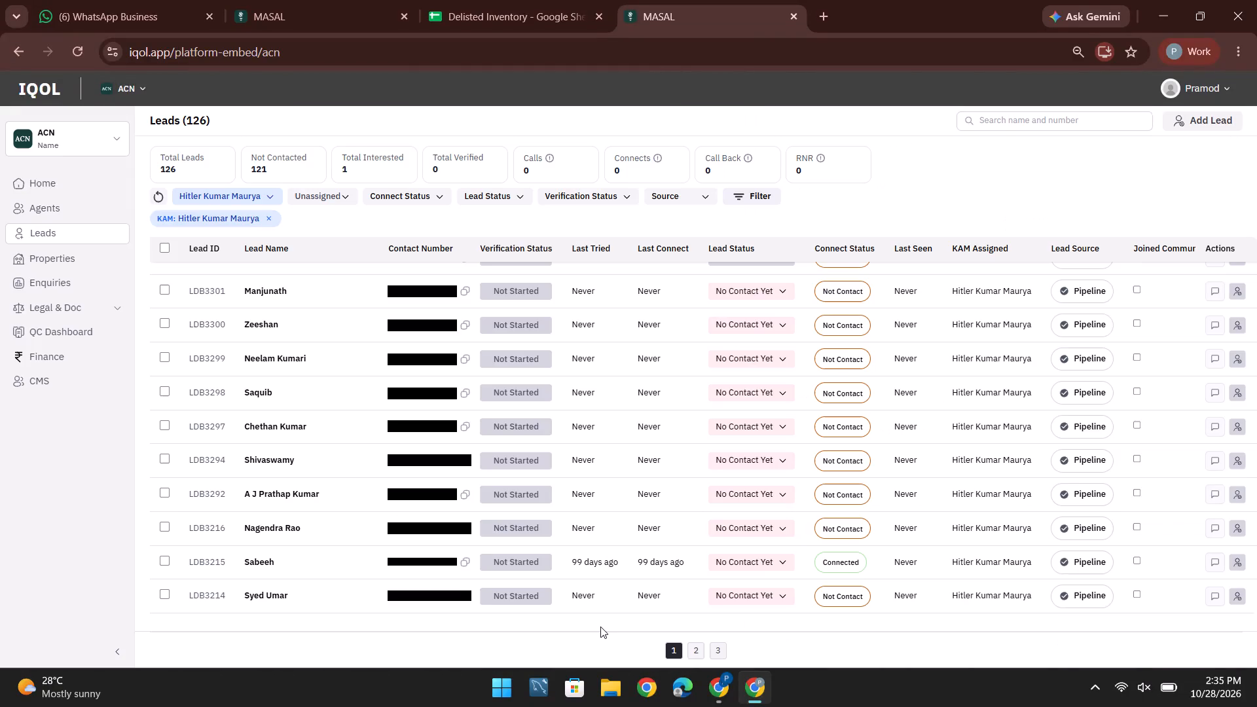
click(793, 296)
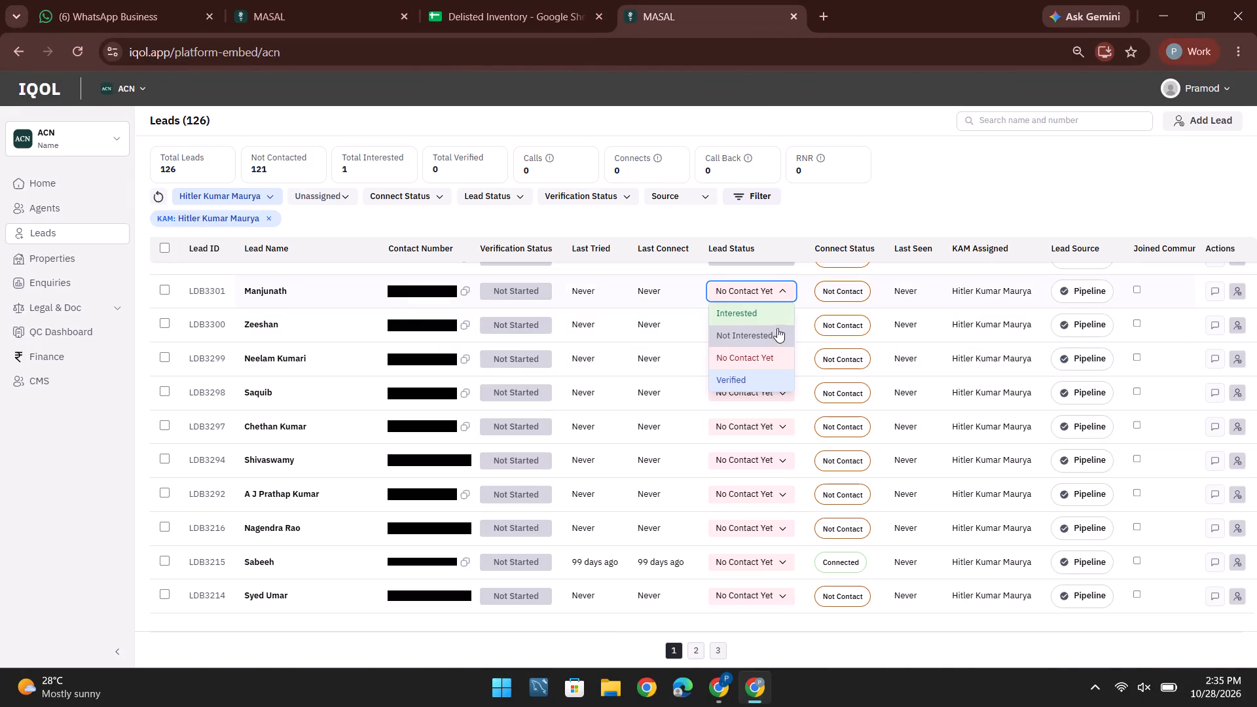
click(774, 337)
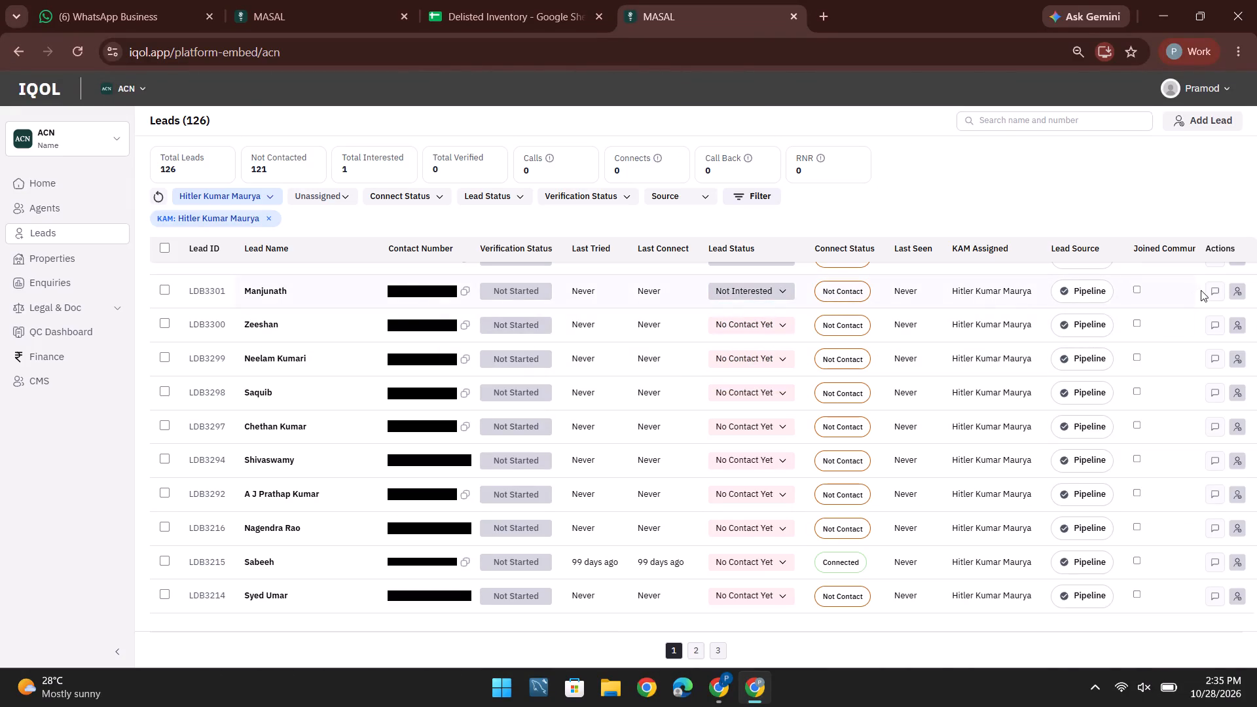
click(1212, 289)
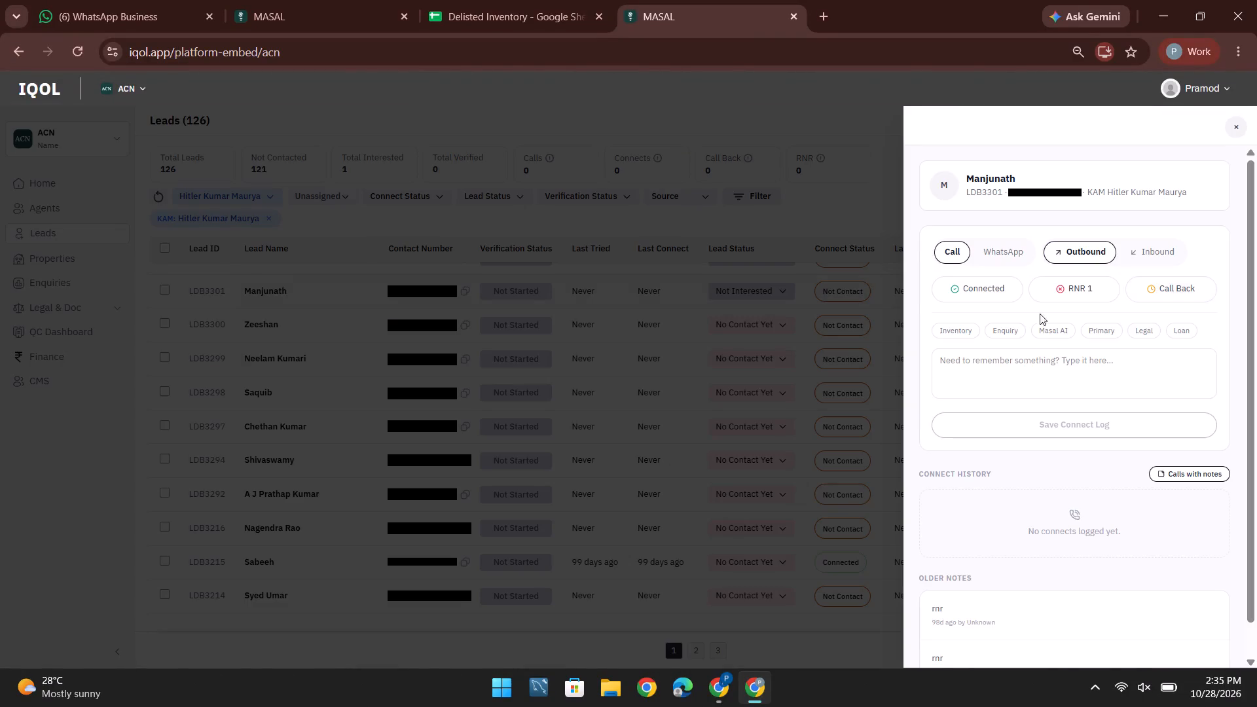
click(1006, 283)
click(994, 362)
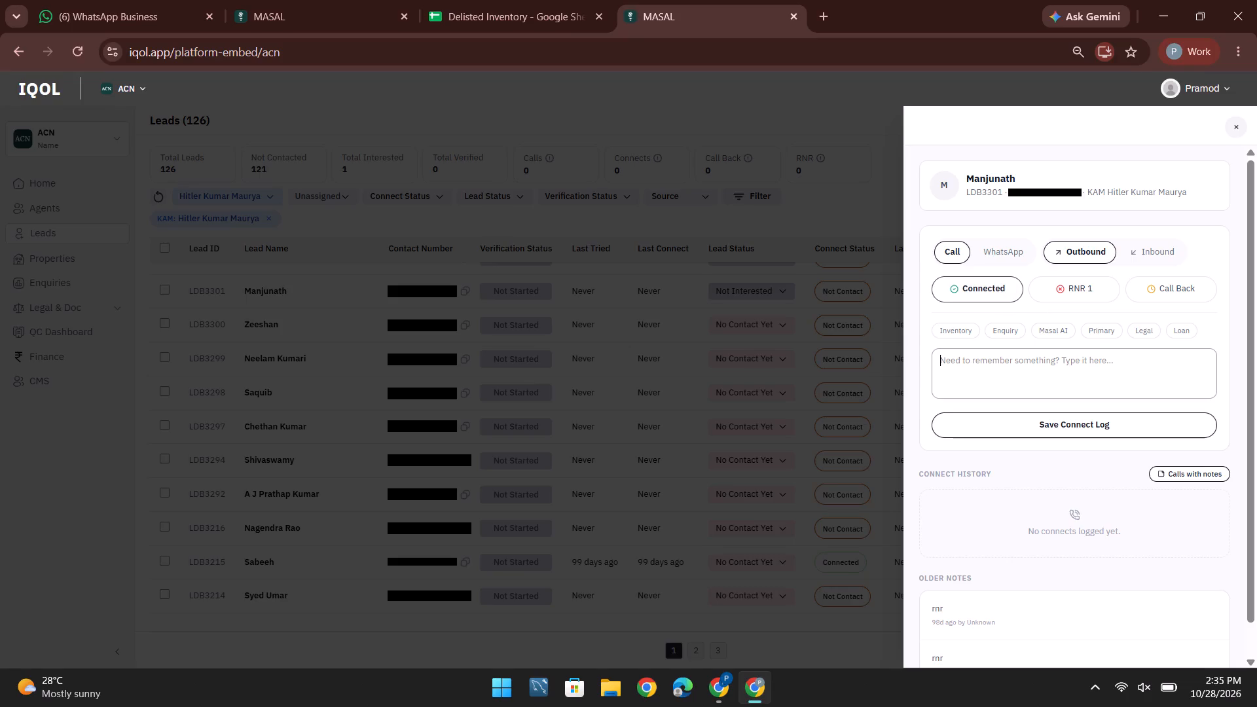
text(not)
key(space)
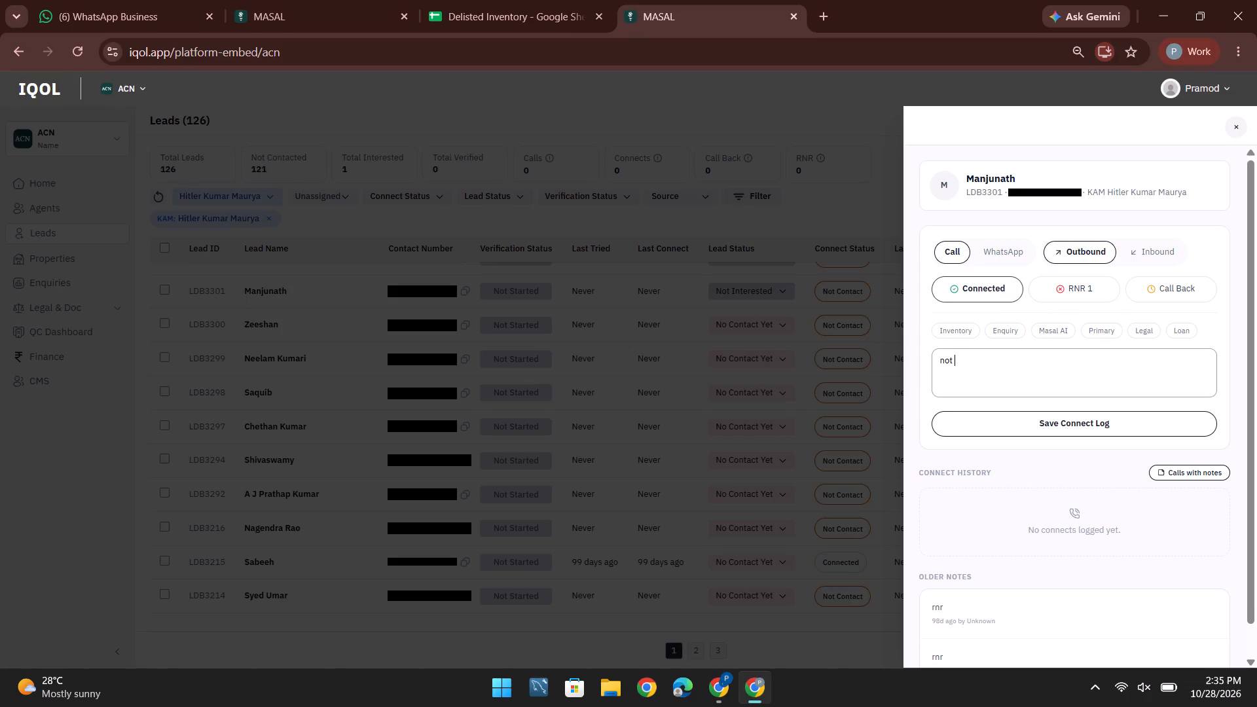
text(an age)
text(nt)
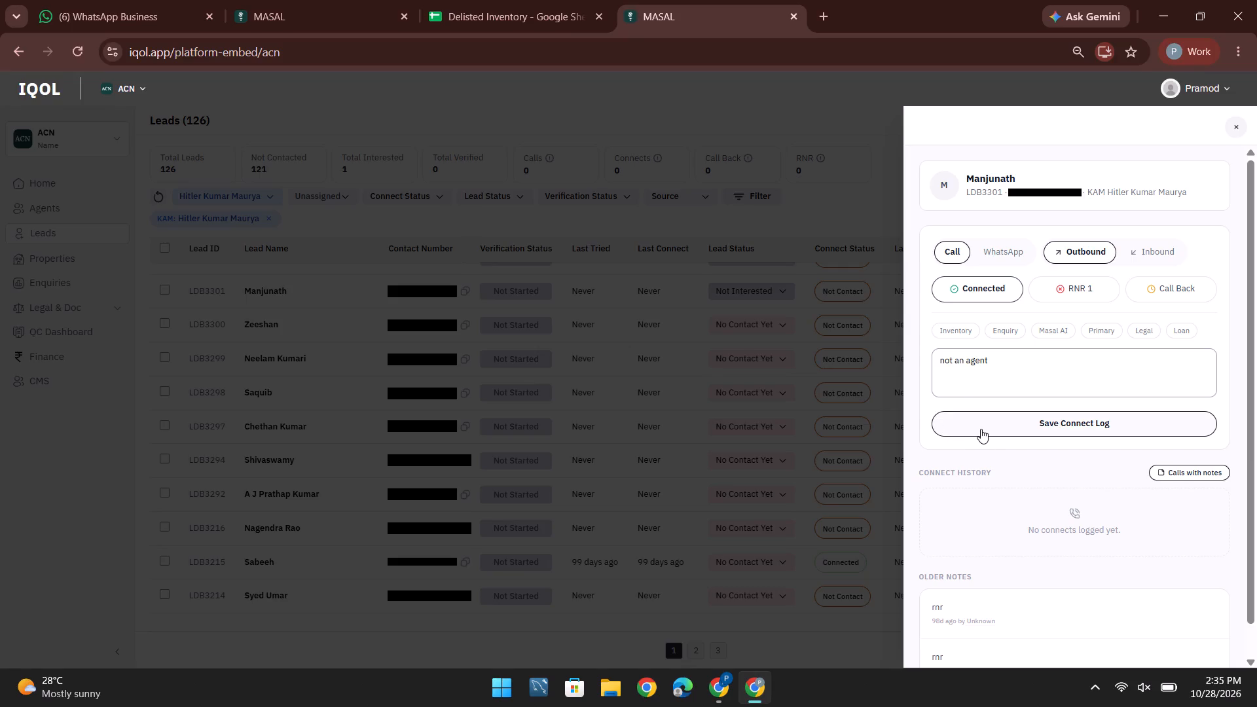
click(982, 429)
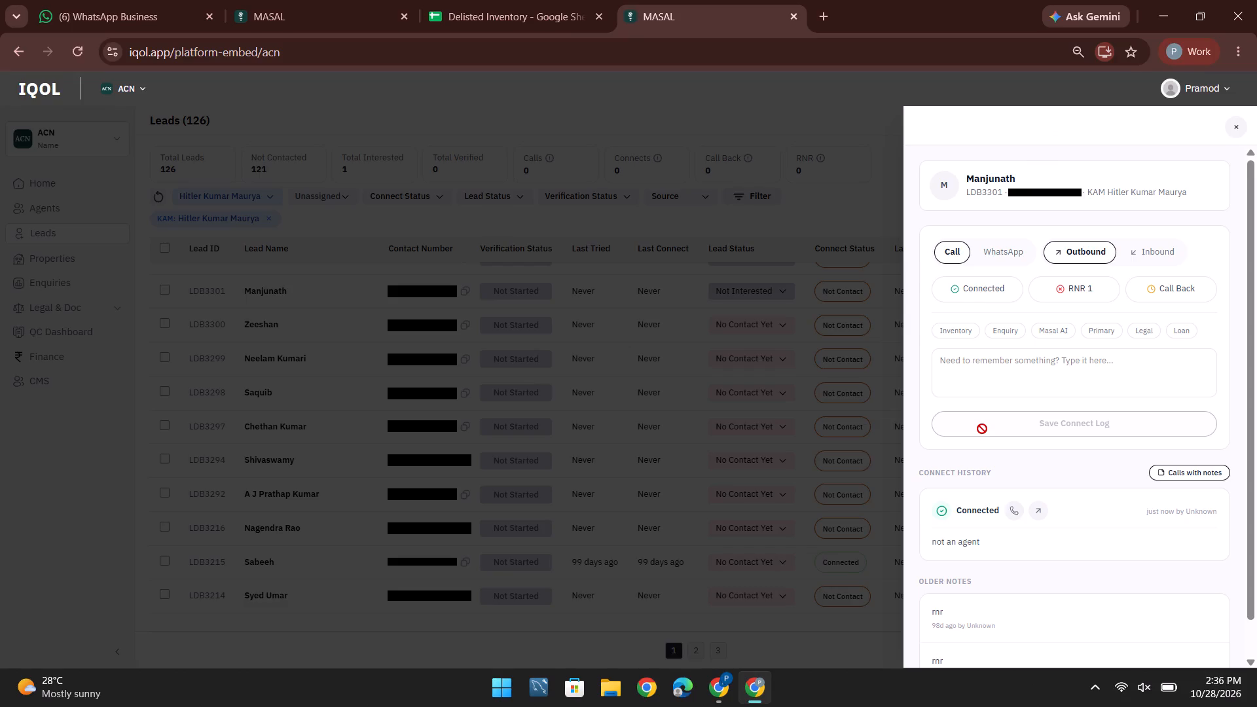
click(816, 626)
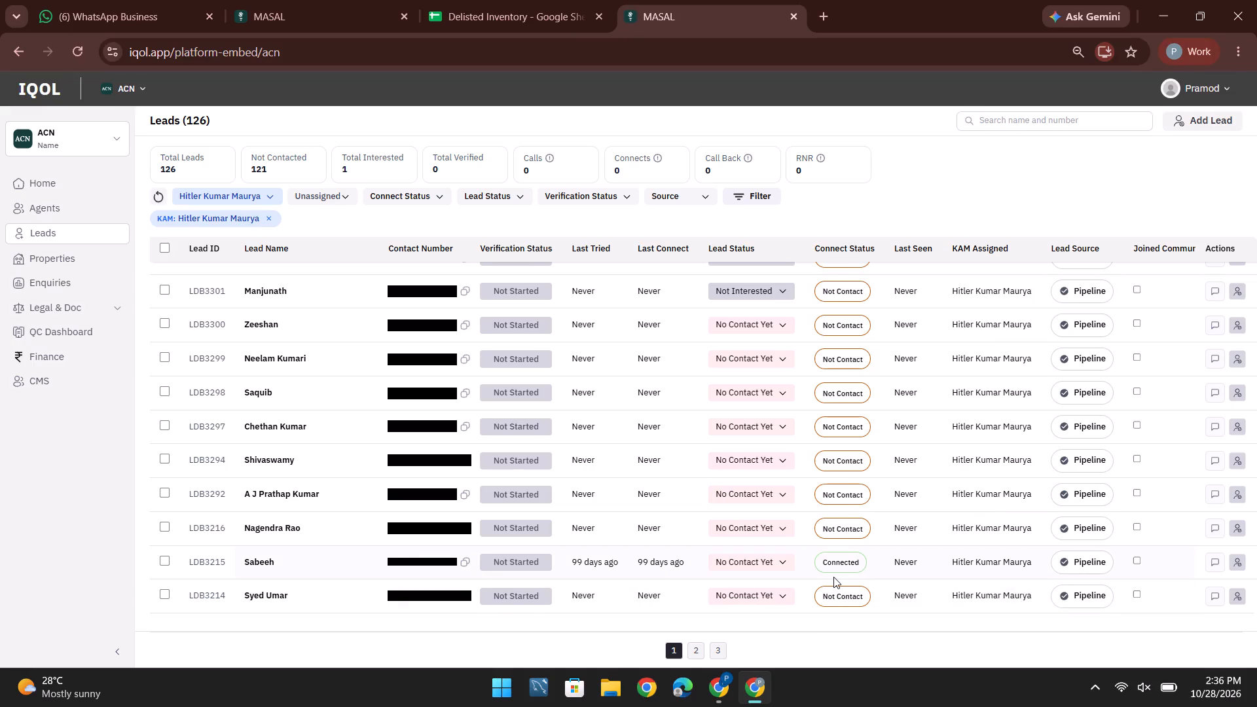
scroll(833, 577, down, 1)
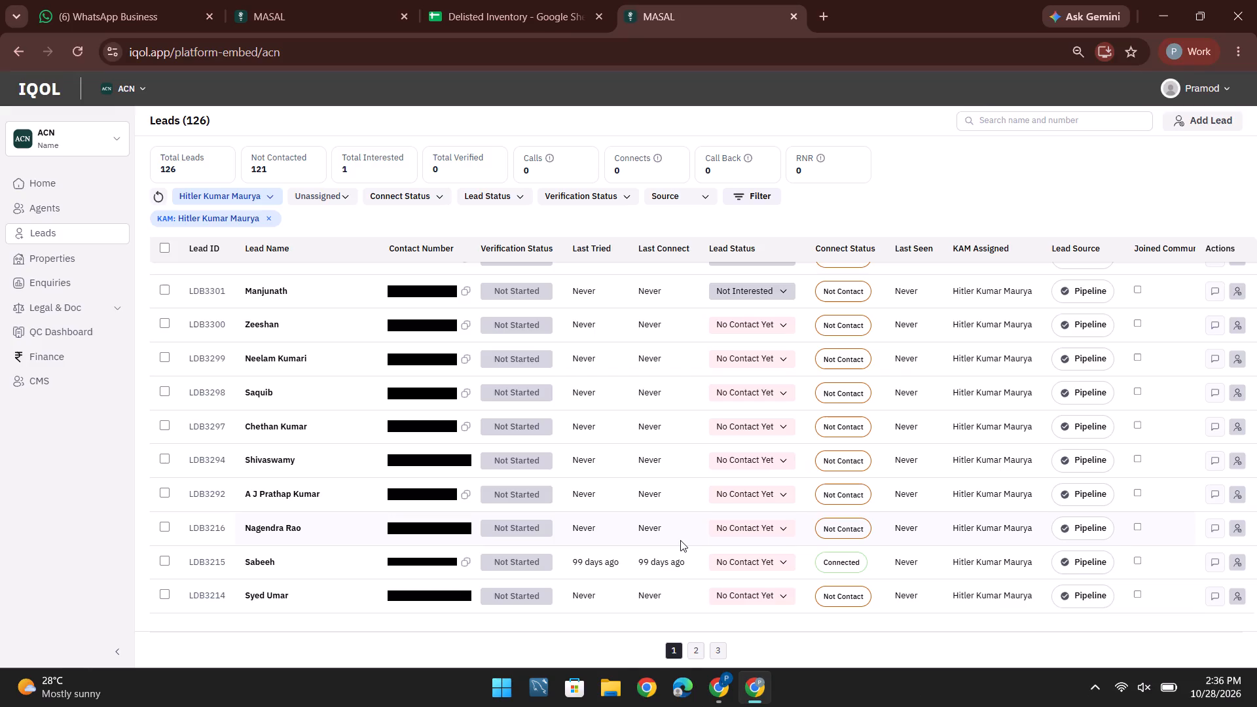
scroll(680, 540, down, 2)
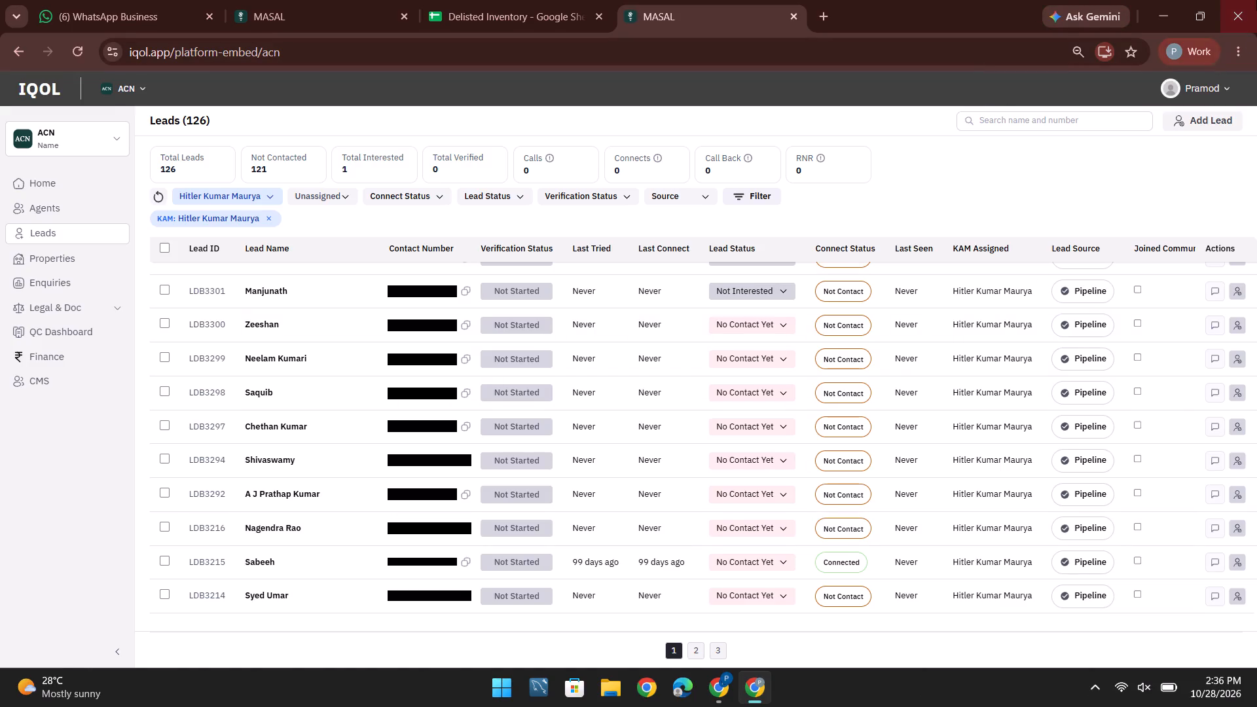
click(1207, 333)
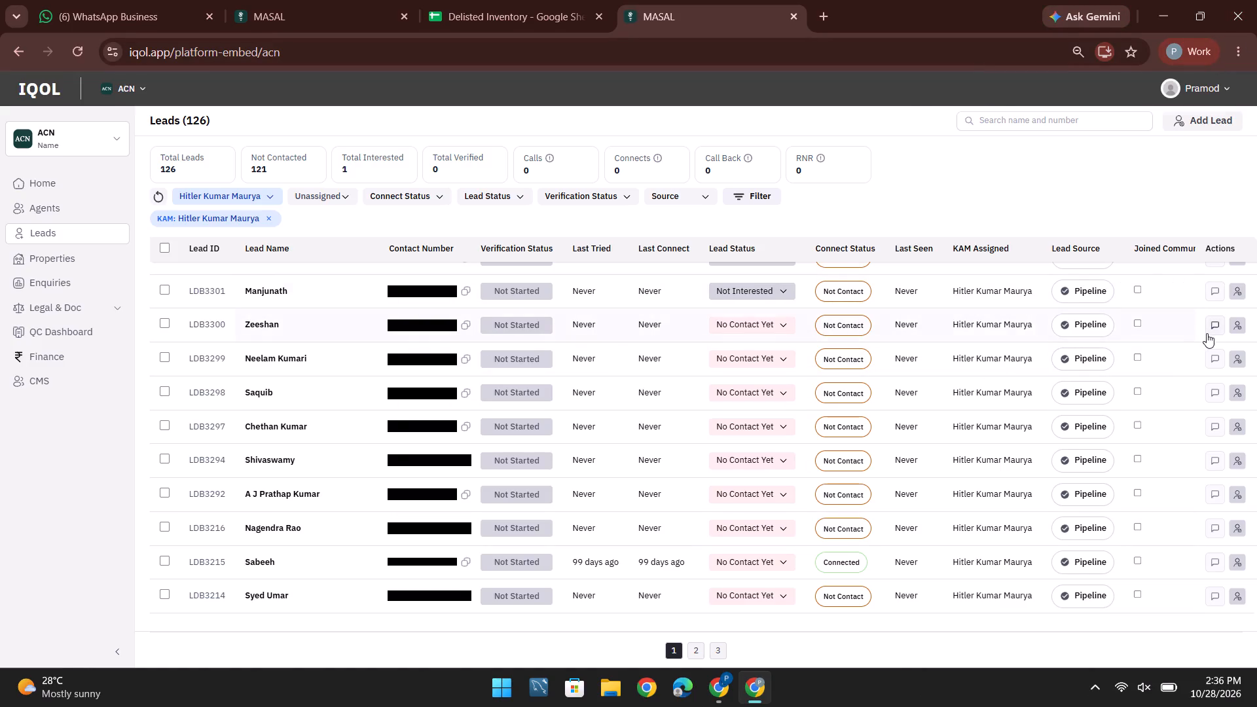
click(814, 625)
click(1216, 361)
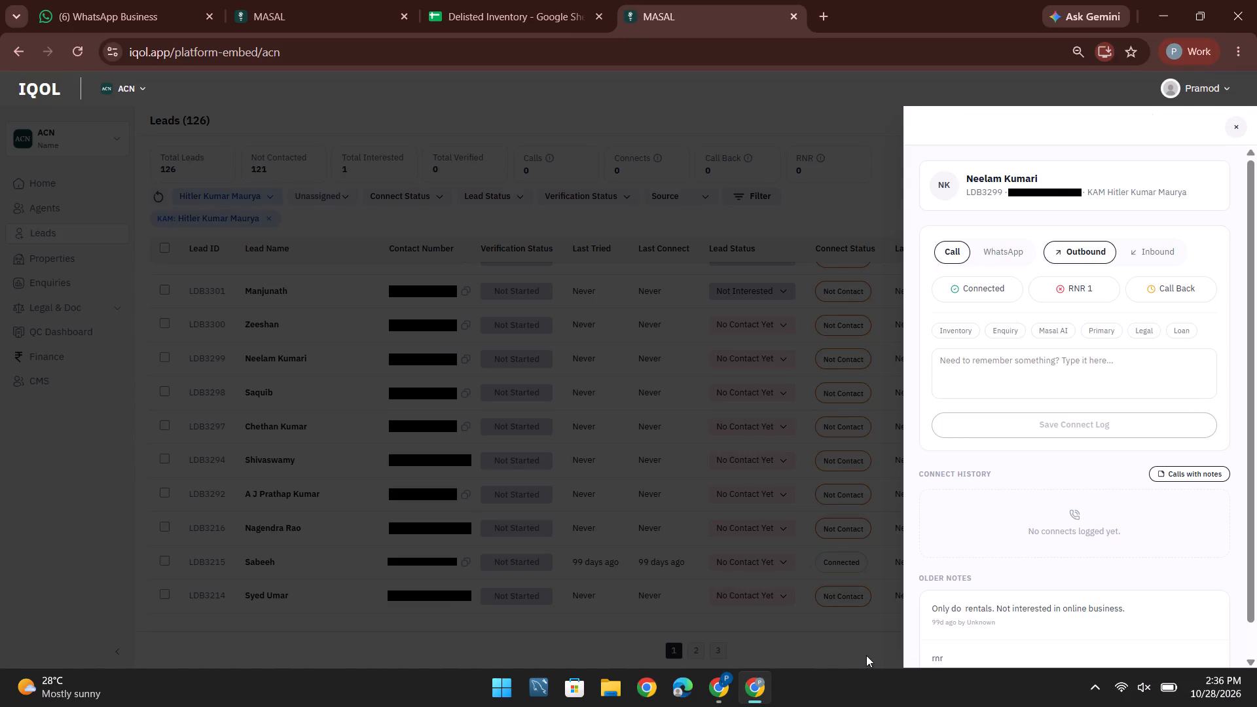
click(837, 632)
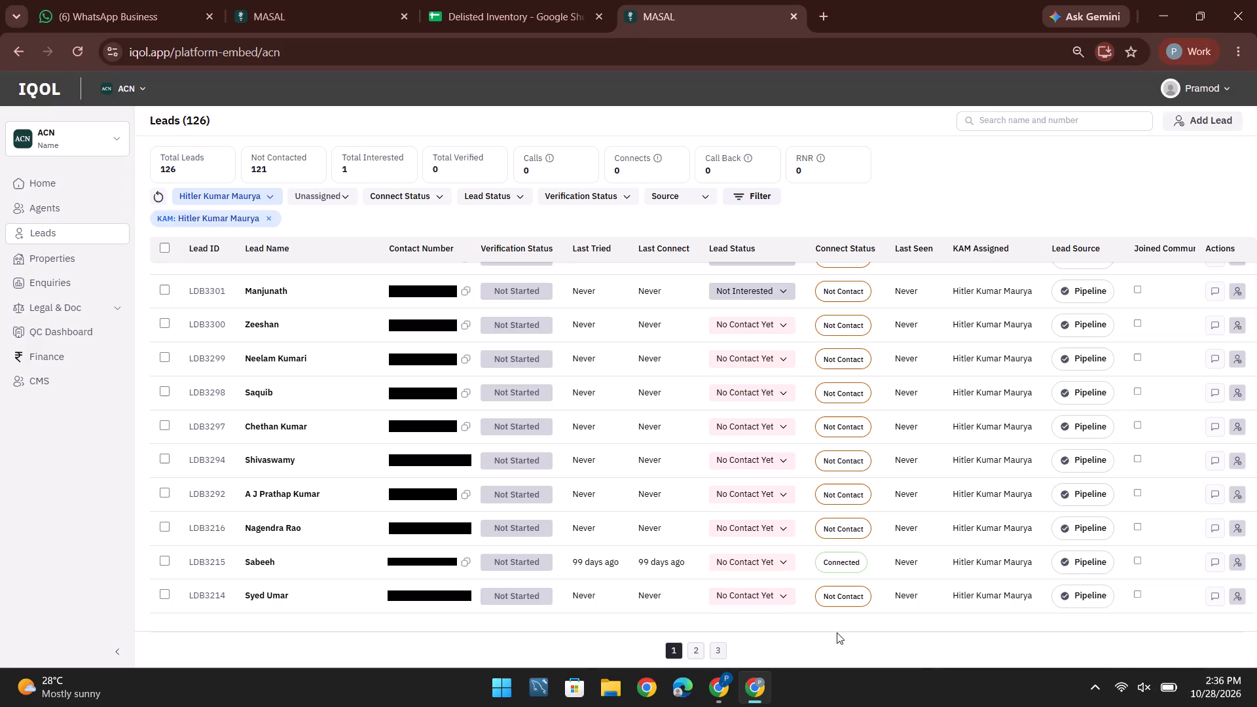
click(1235, 366)
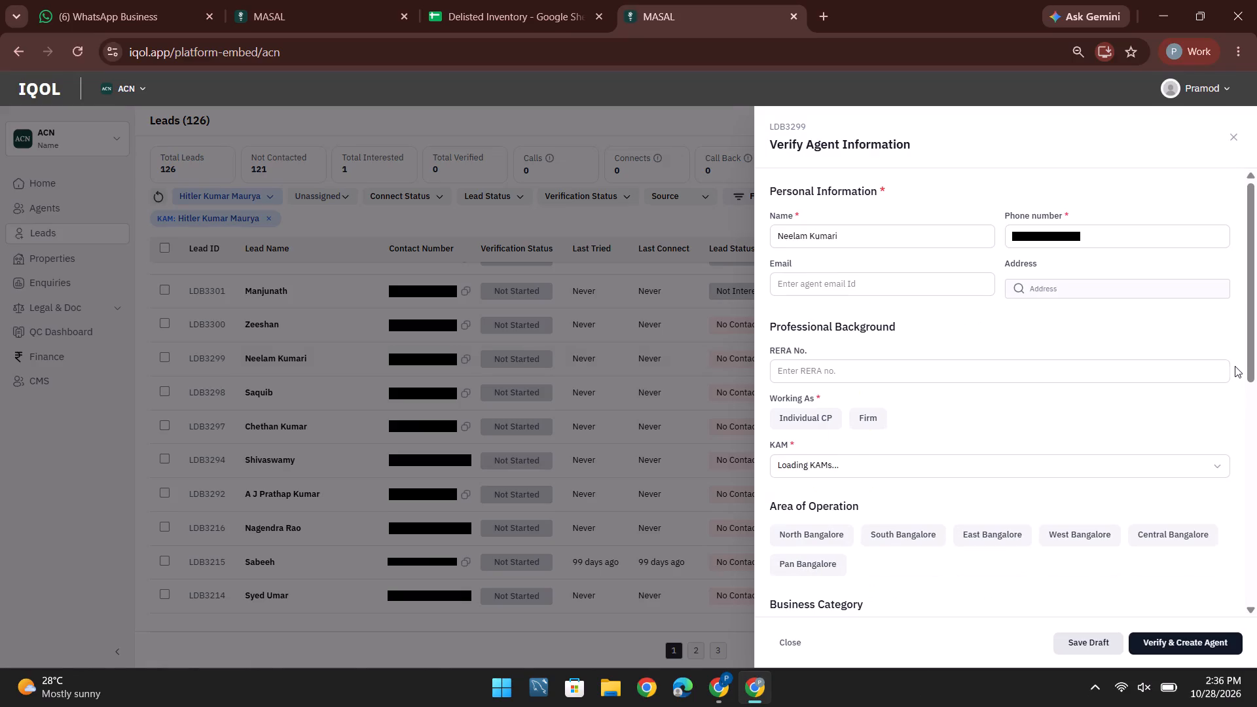
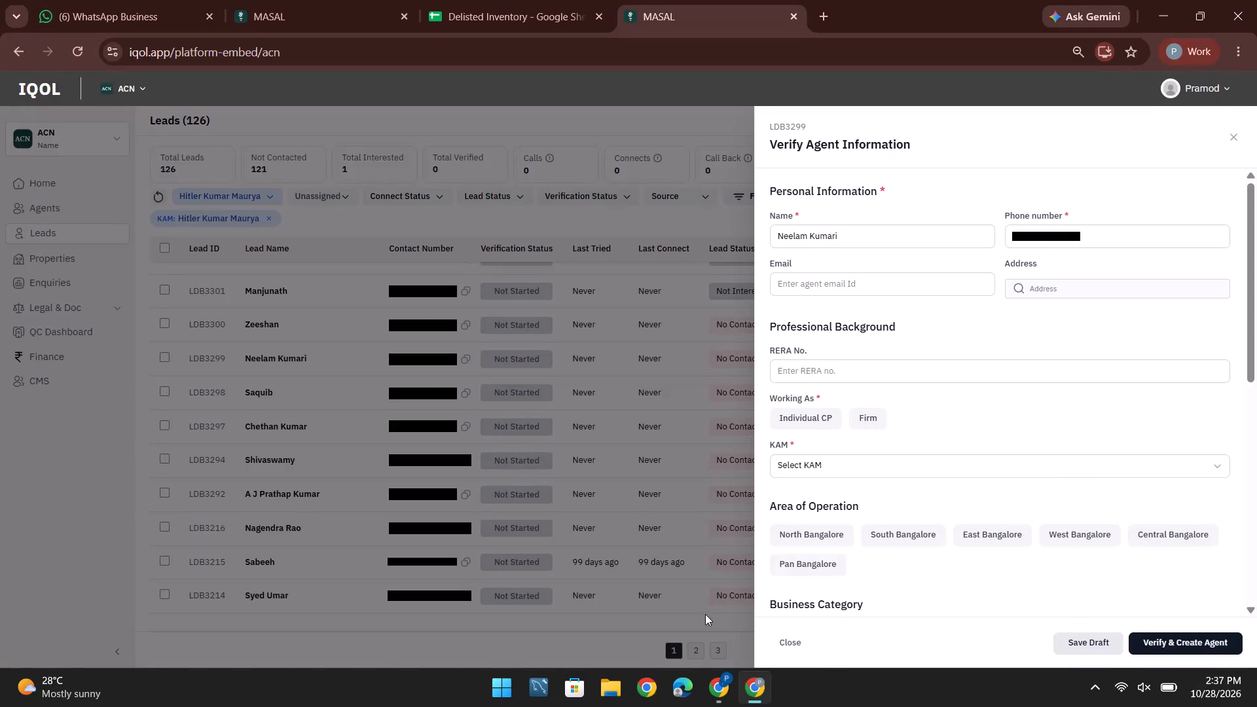
click(701, 622)
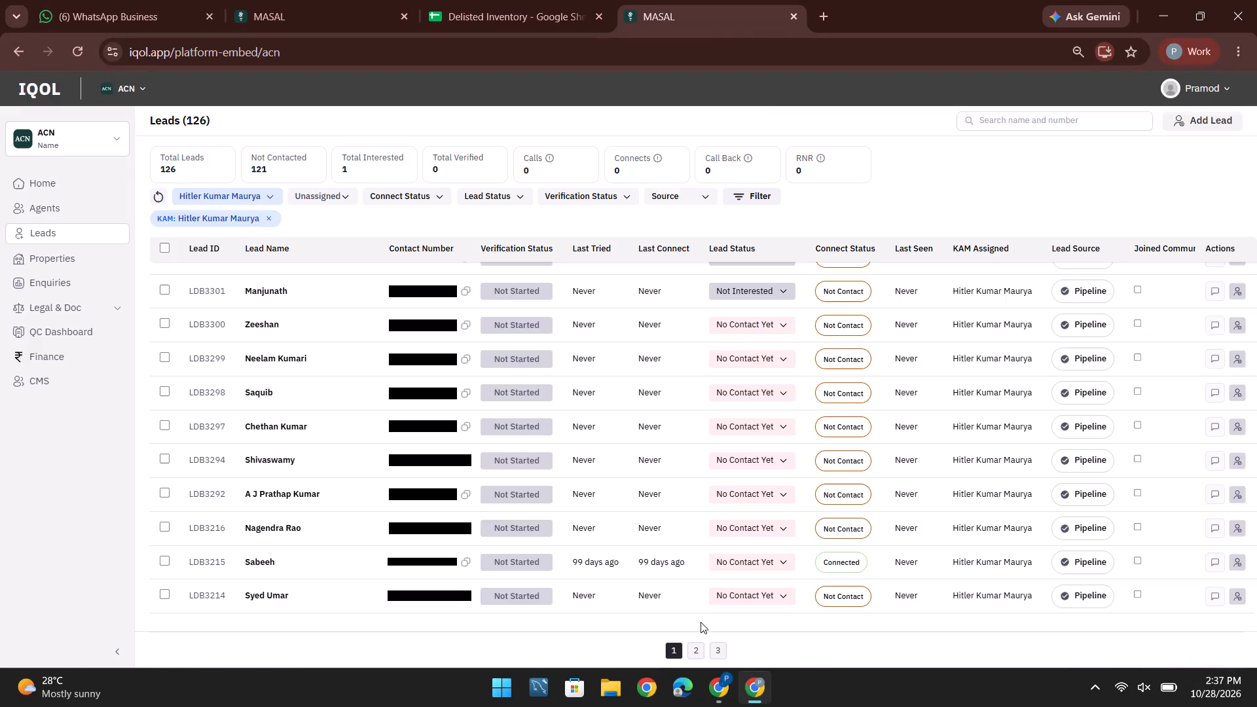
click(1218, 353)
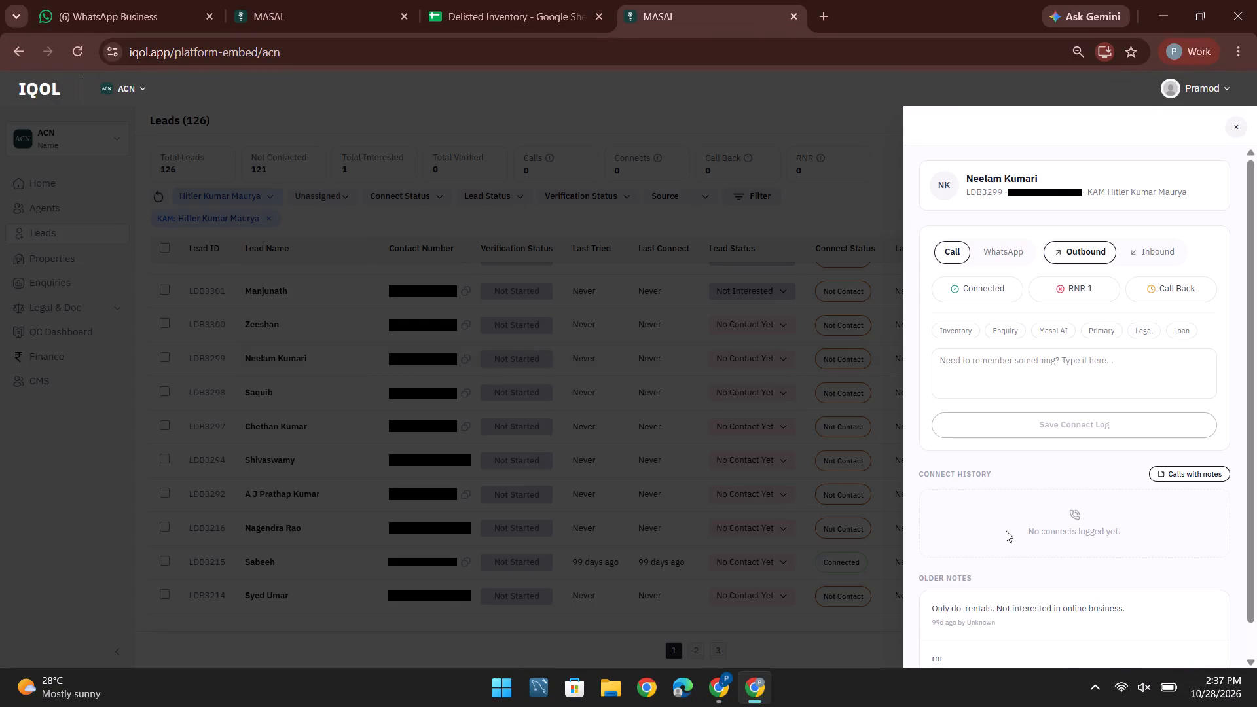
click(852, 654)
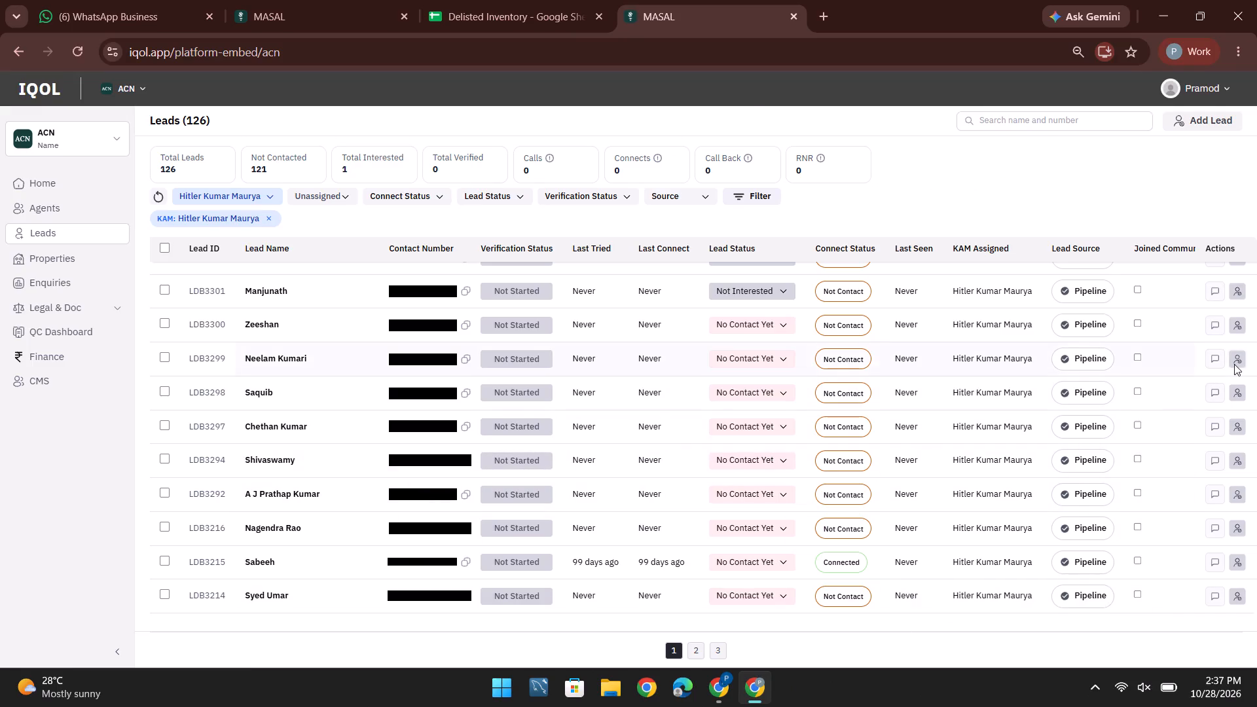
click(1235, 363)
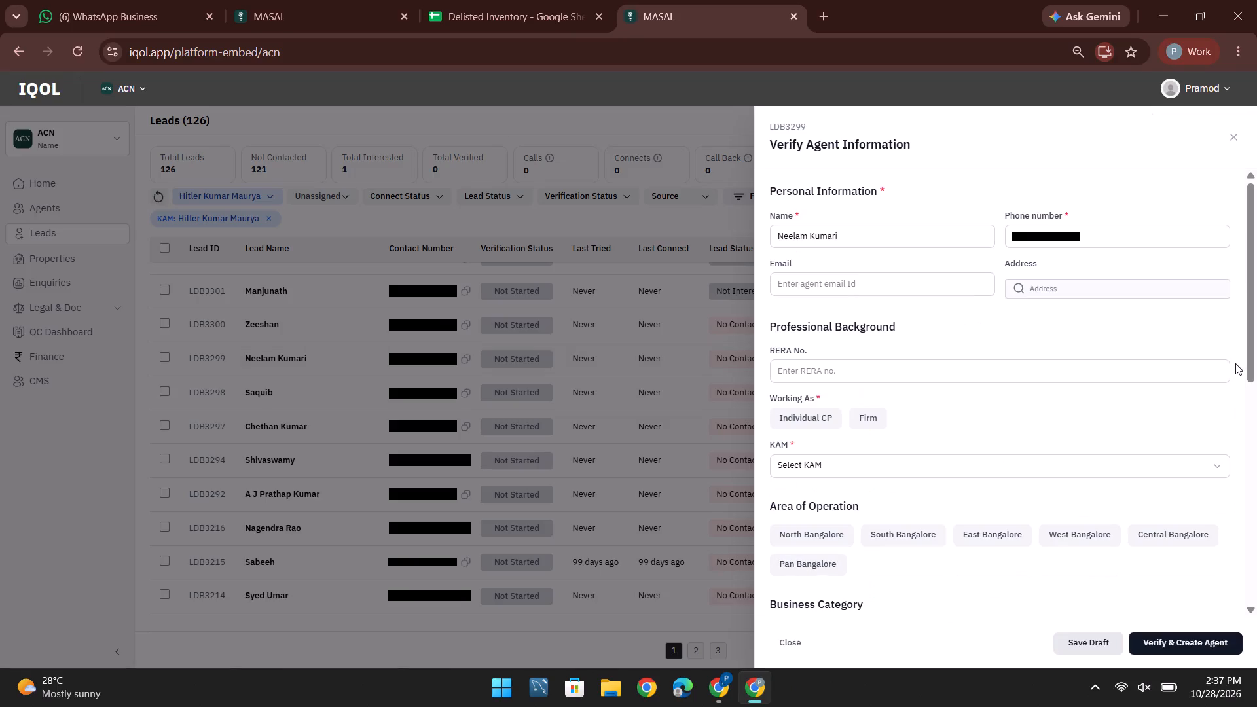
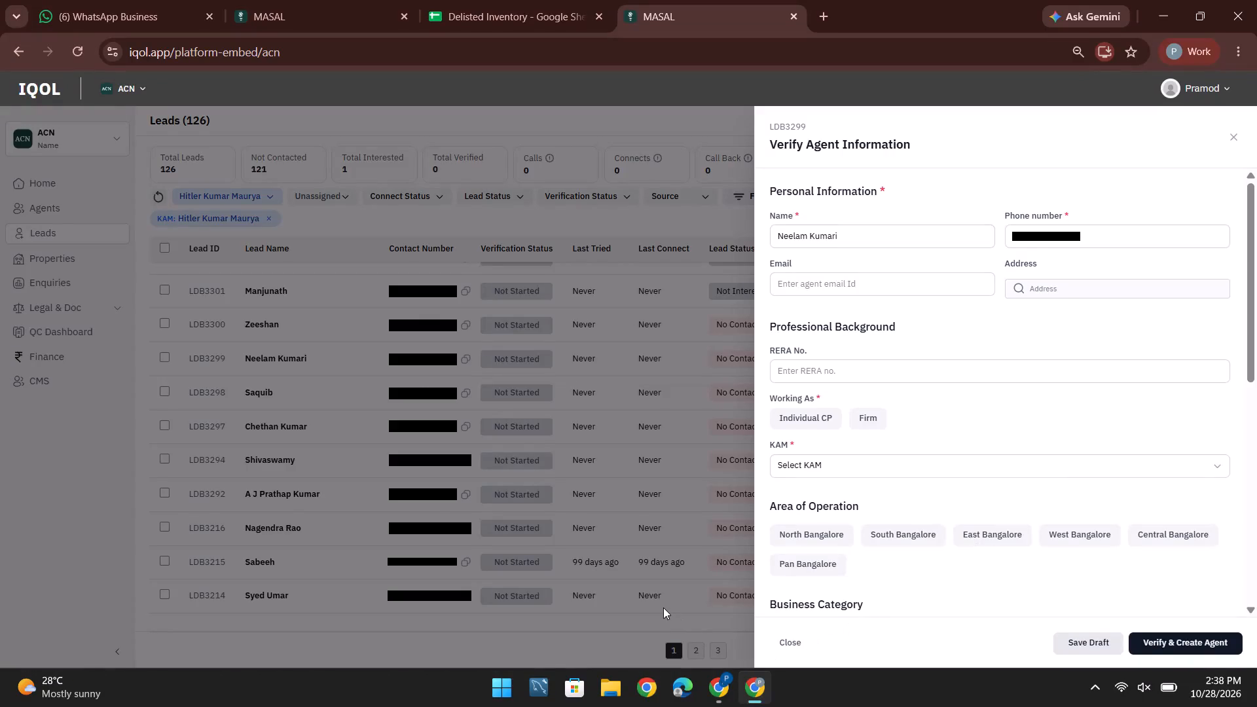
click(662, 607)
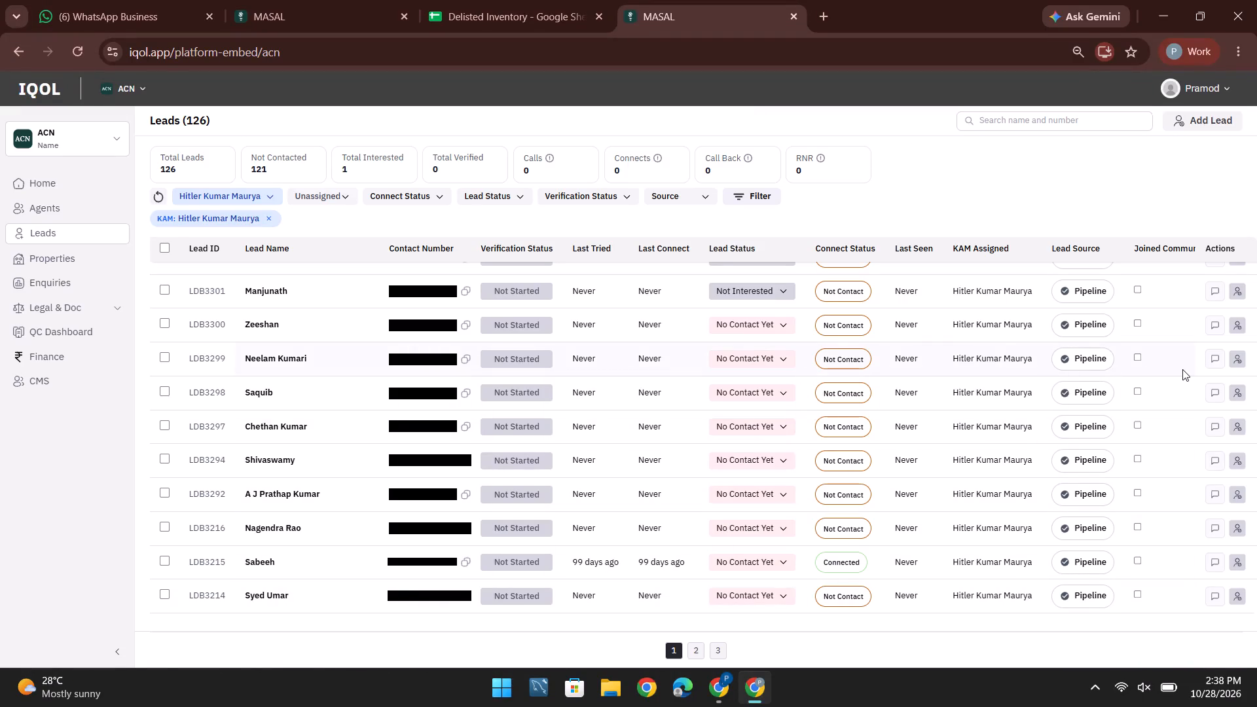
click(1214, 369)
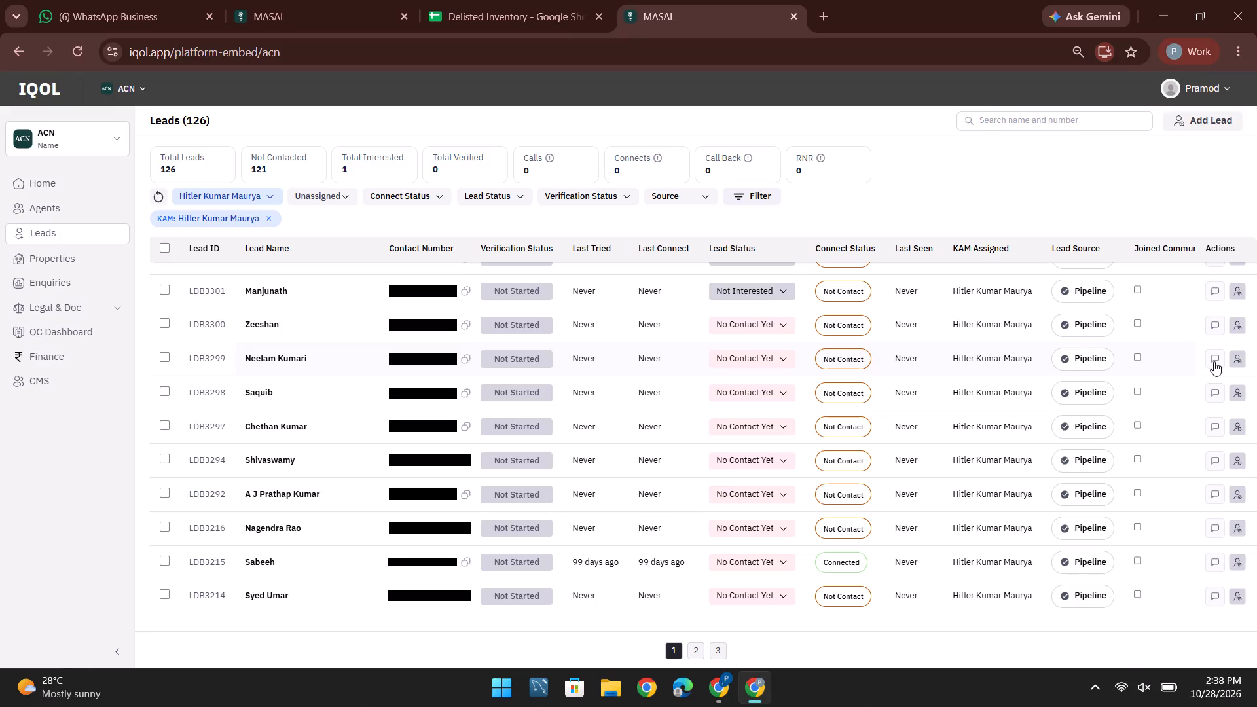
click(1214, 360)
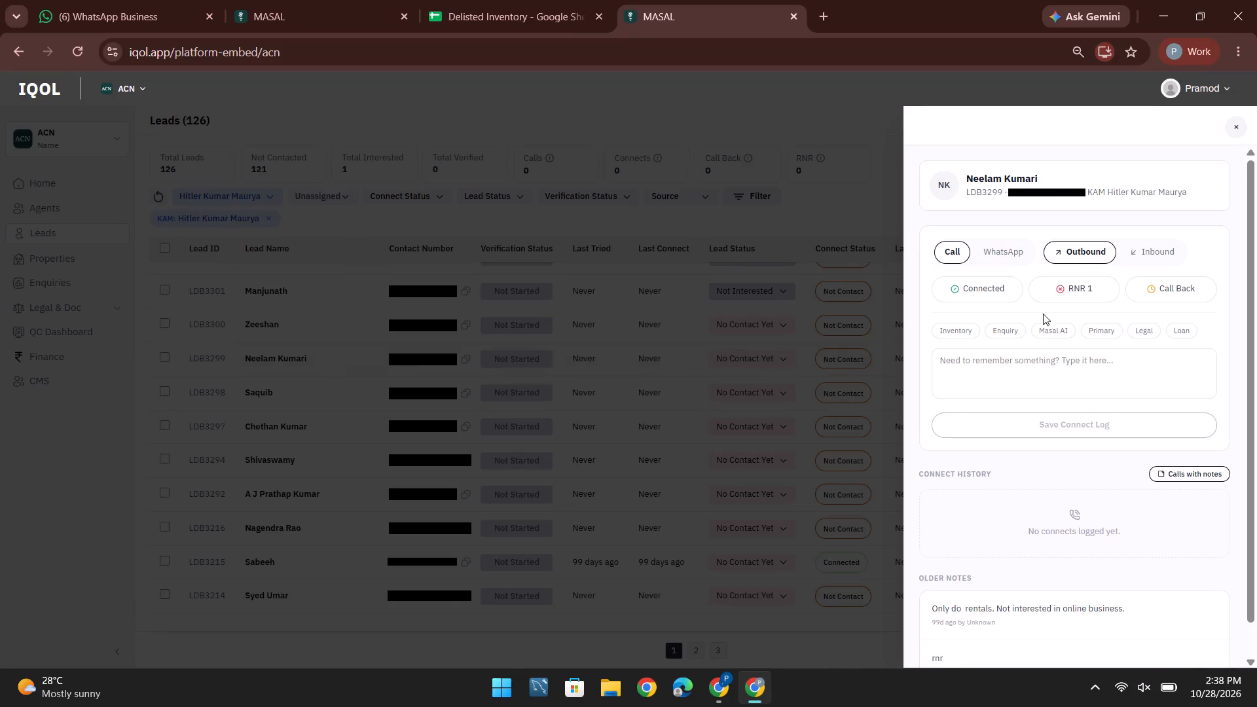
click(1091, 280)
click(1009, 353)
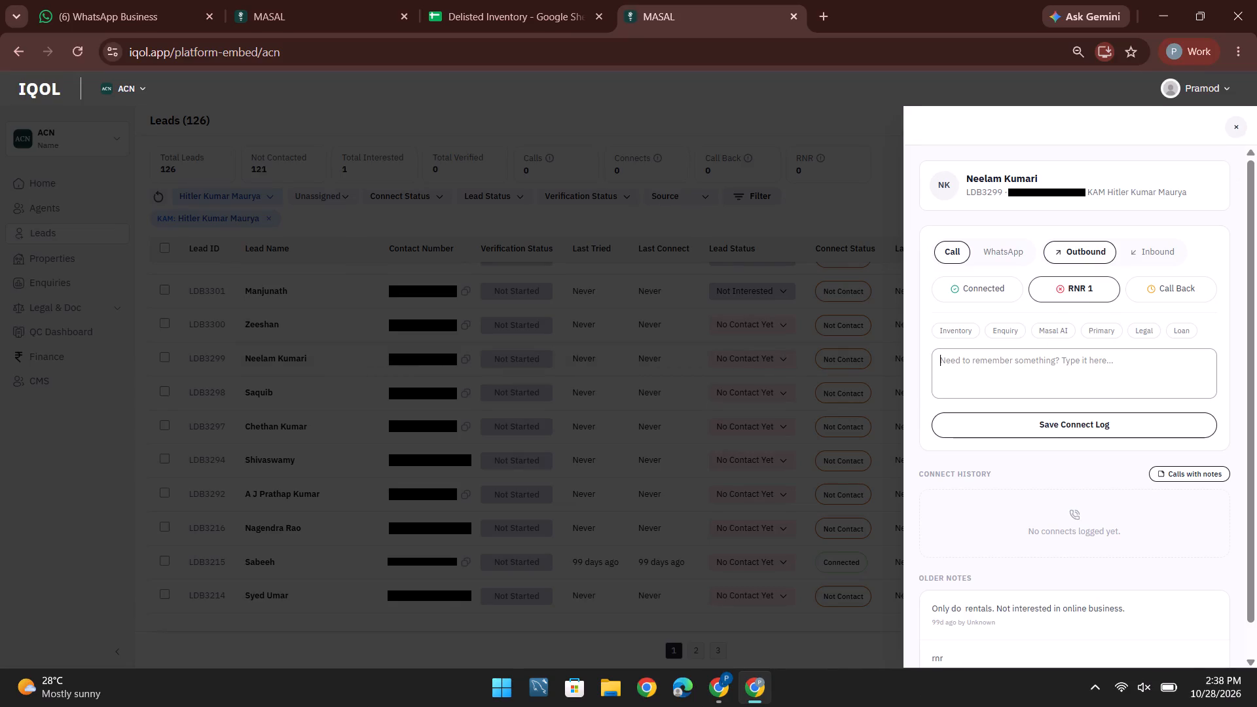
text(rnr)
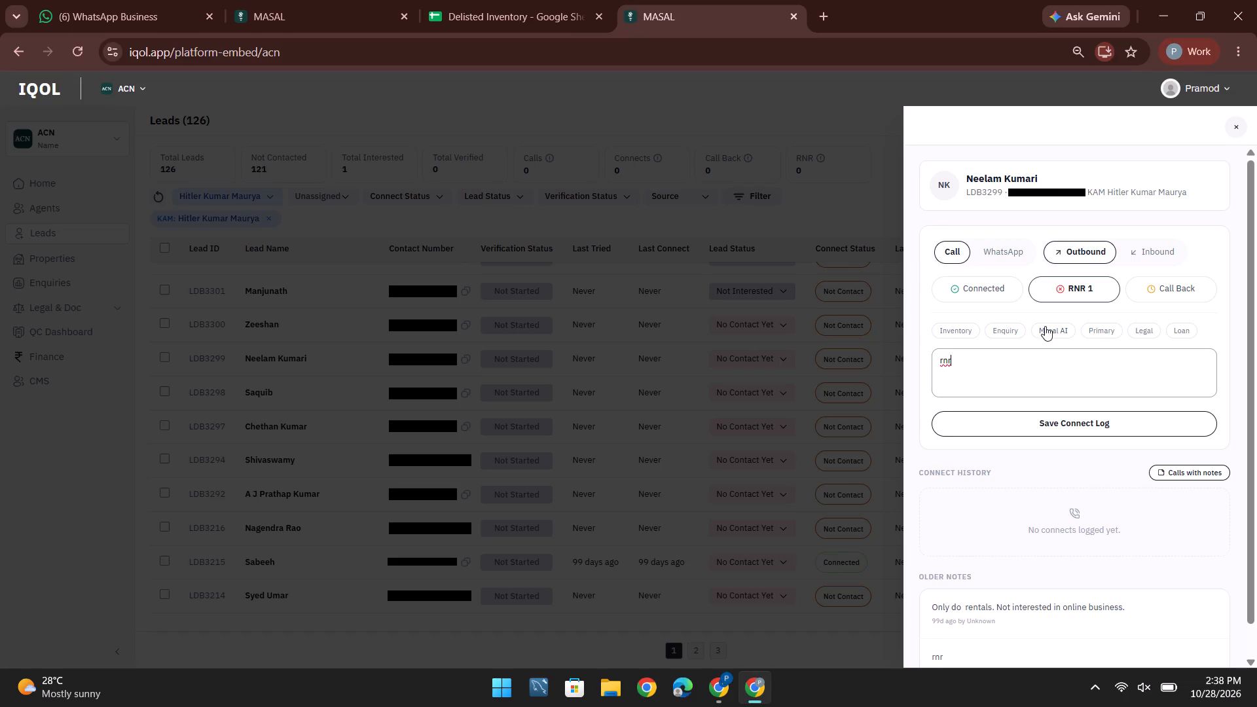
click(1025, 420)
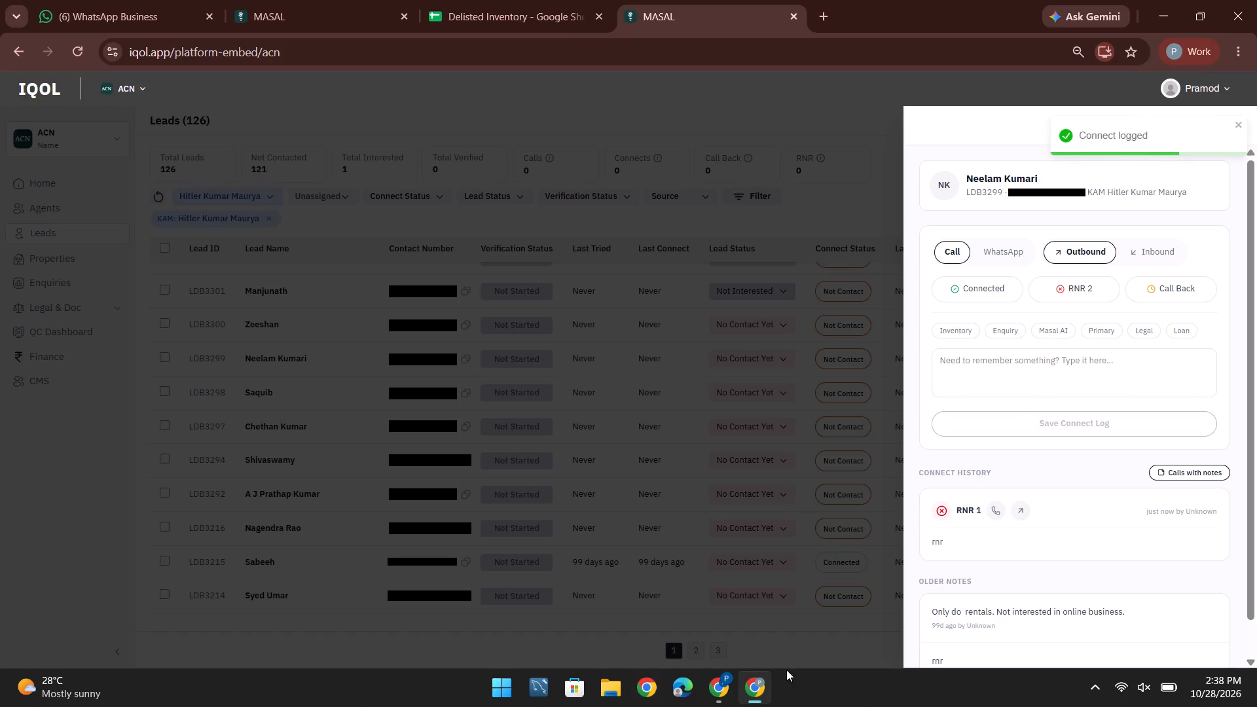
click(835, 657)
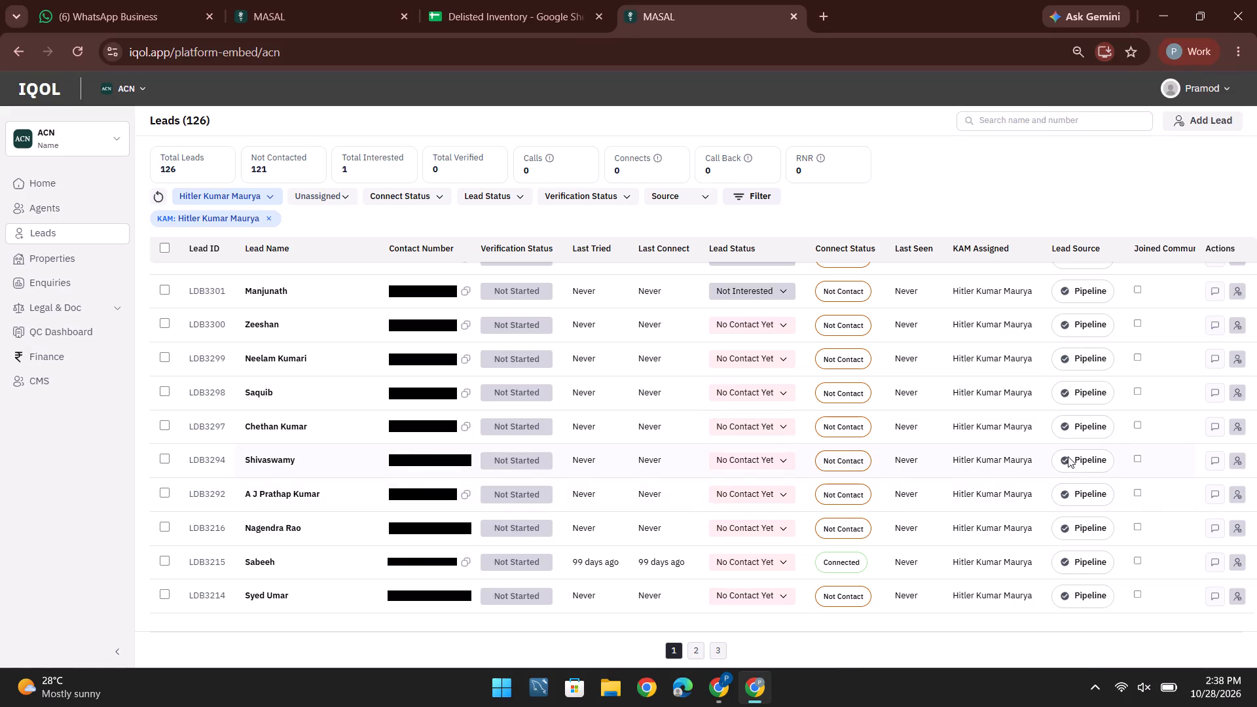
click(1218, 399)
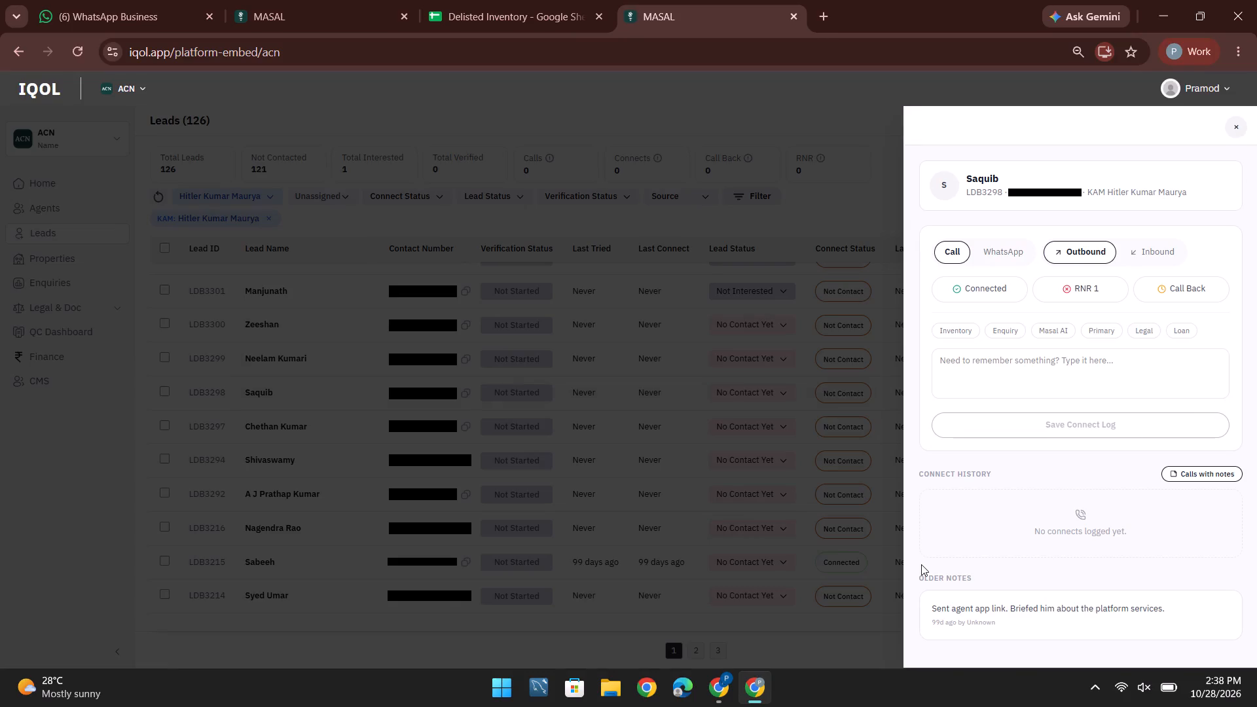
click(856, 640)
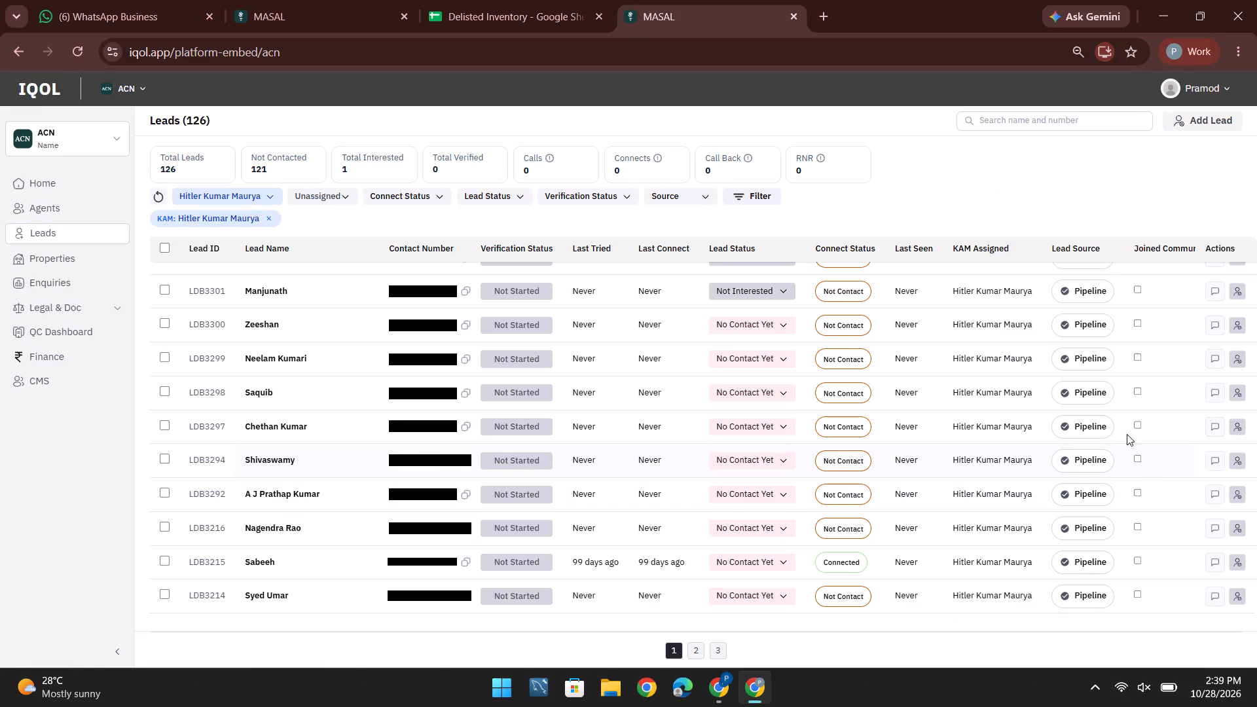
click(1222, 426)
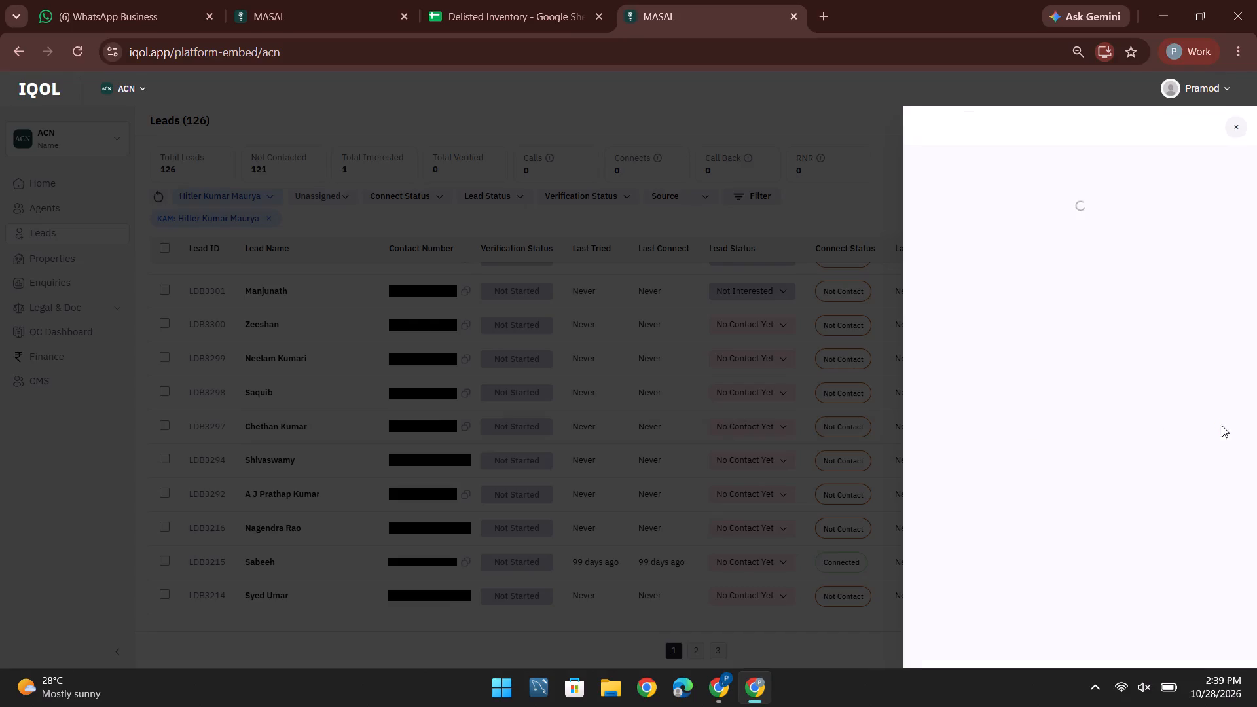
click(884, 638)
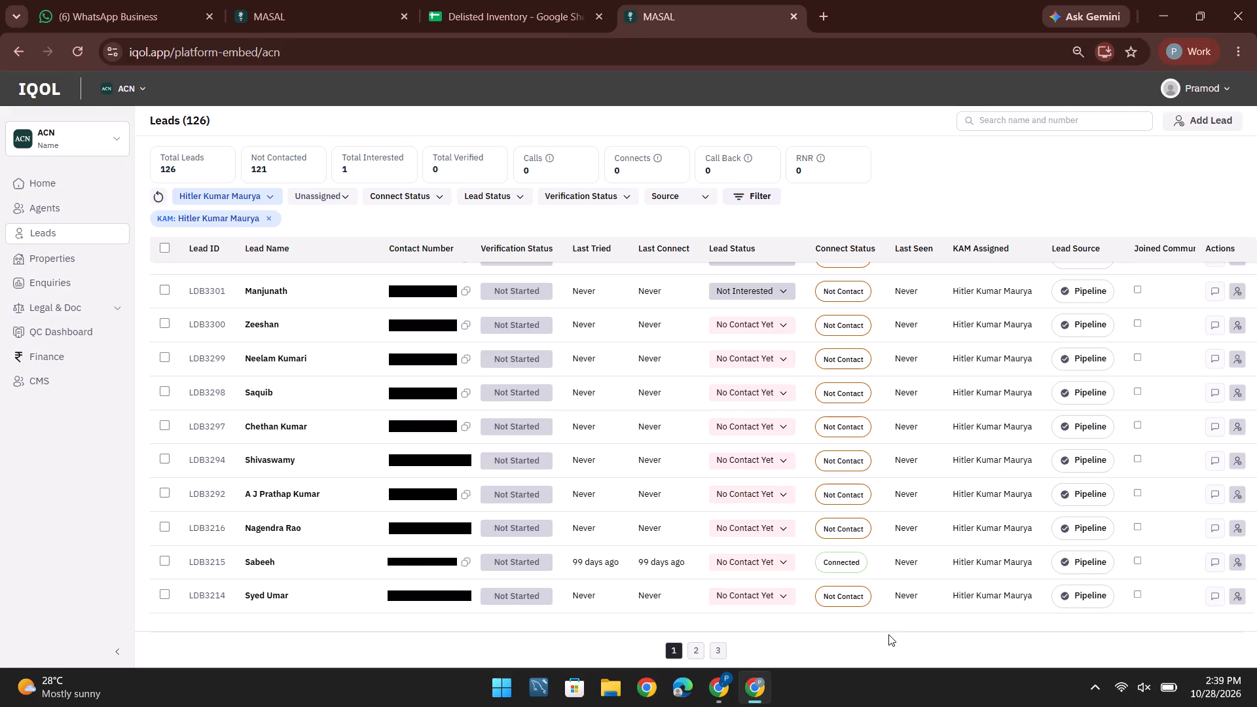
click(1240, 430)
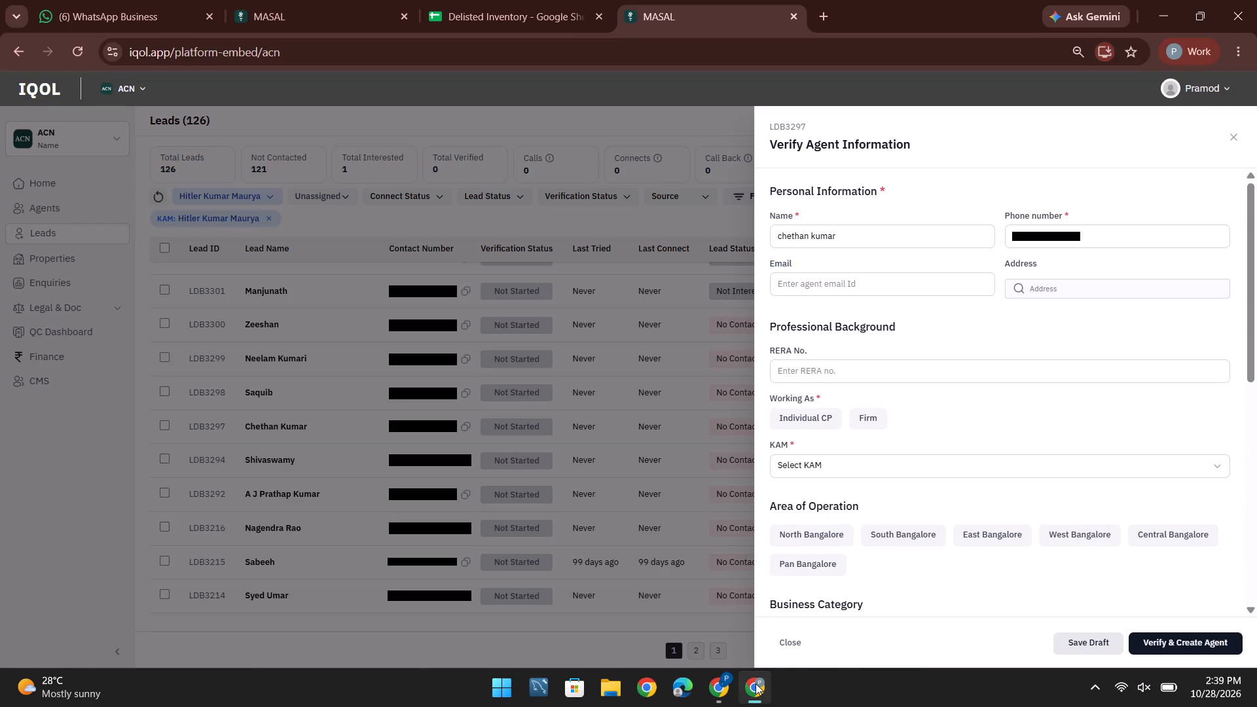
click(604, 651)
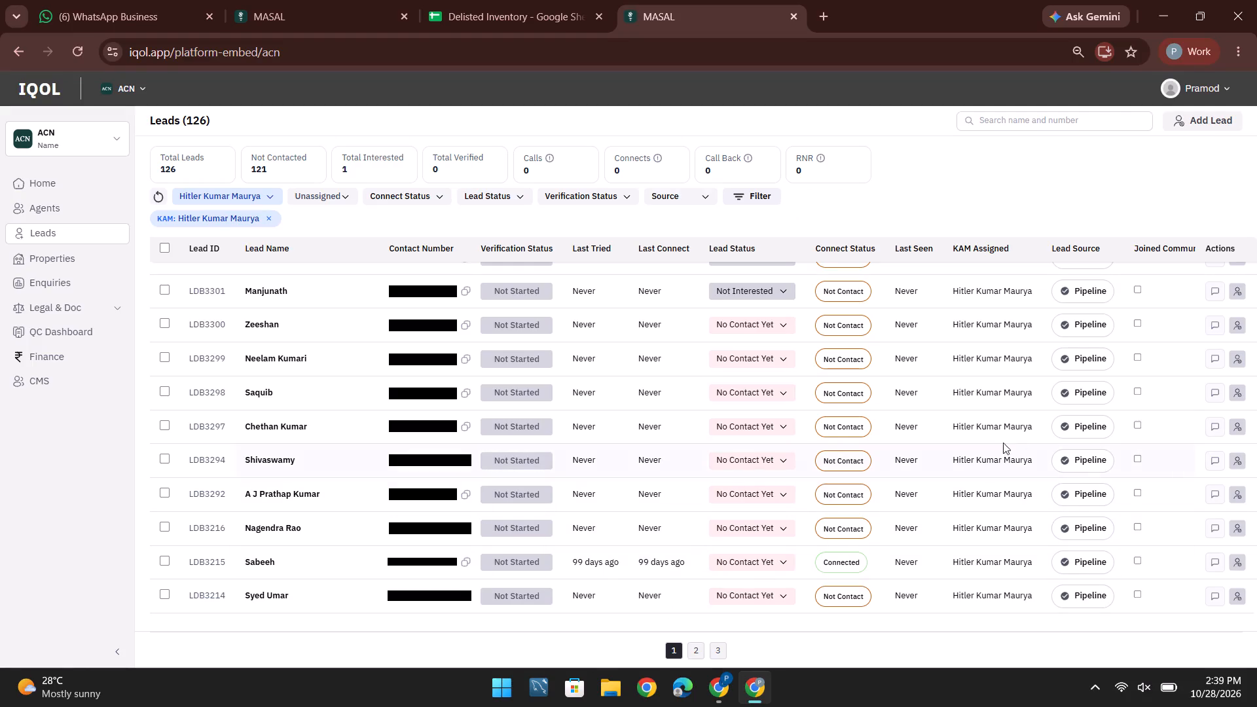
click(1215, 432)
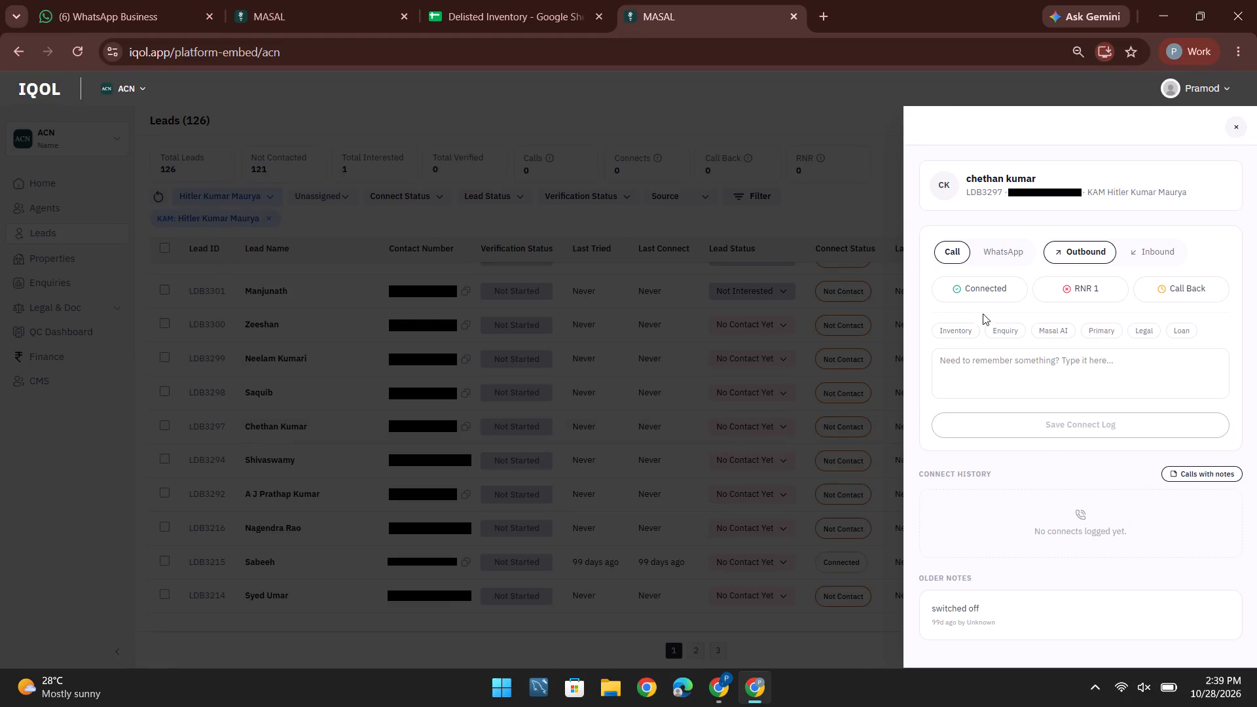
click(1087, 295)
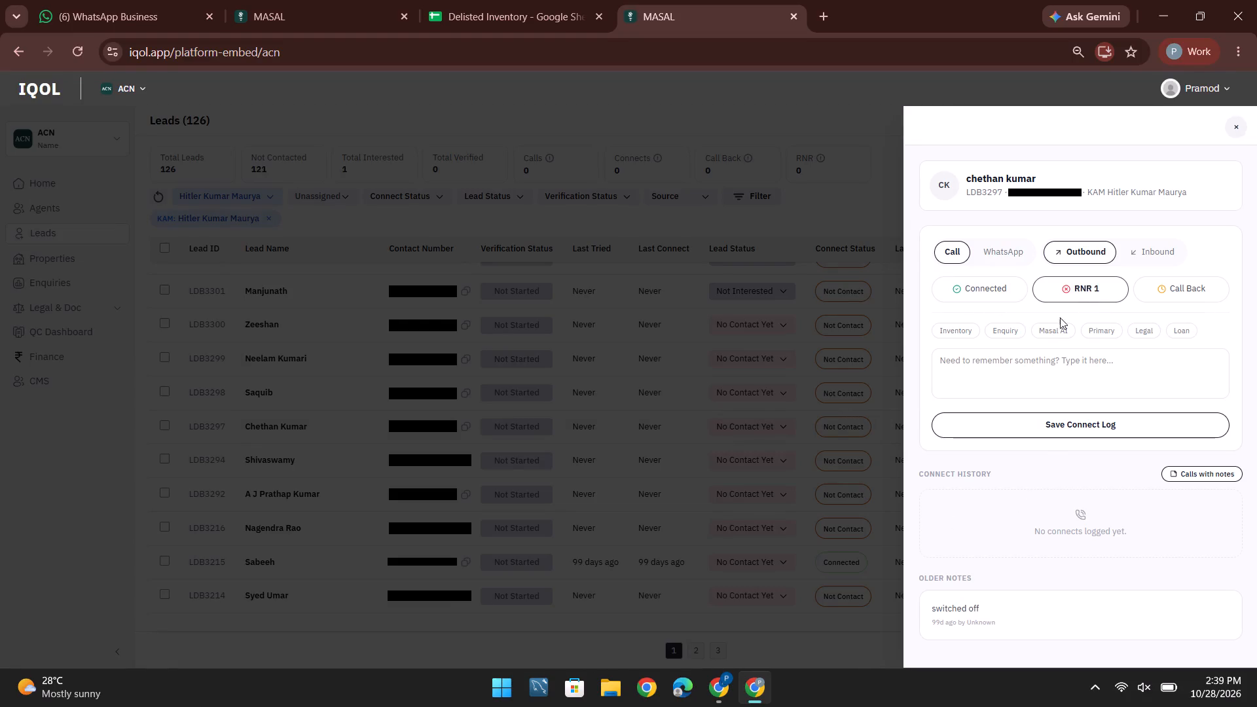
click(993, 360)
text(in)
text(coming not av)
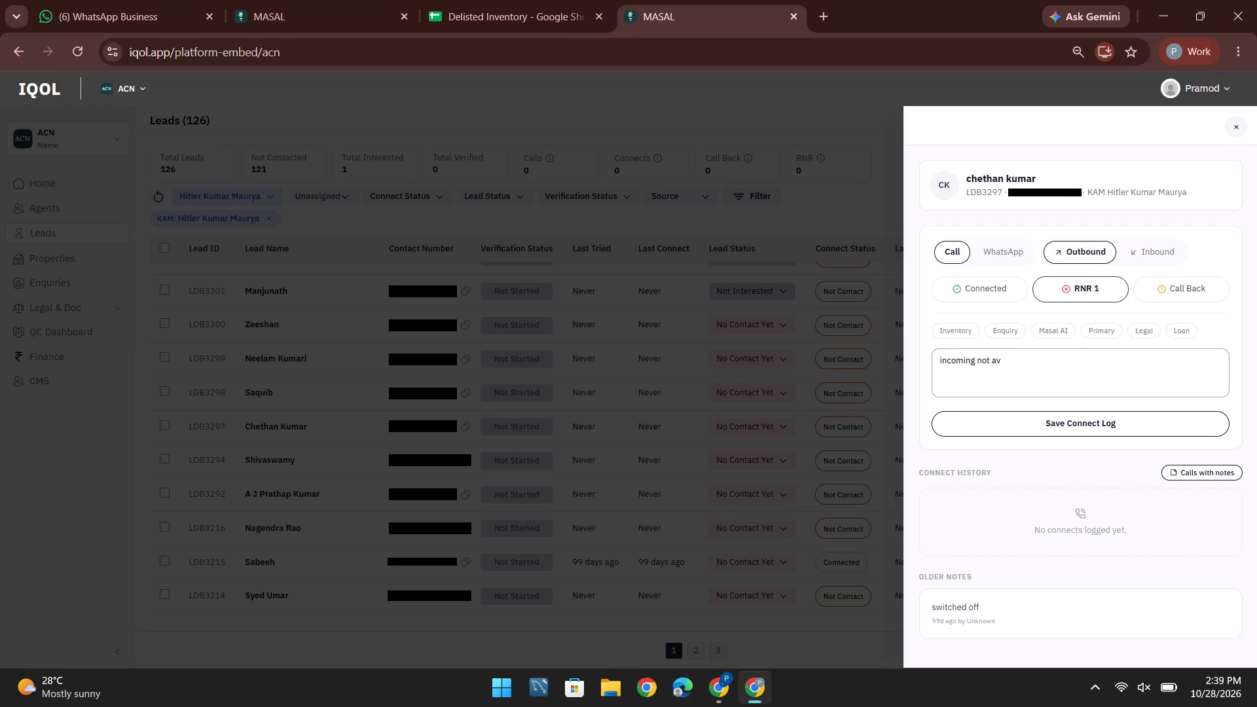
text(ailable)
click(1068, 427)
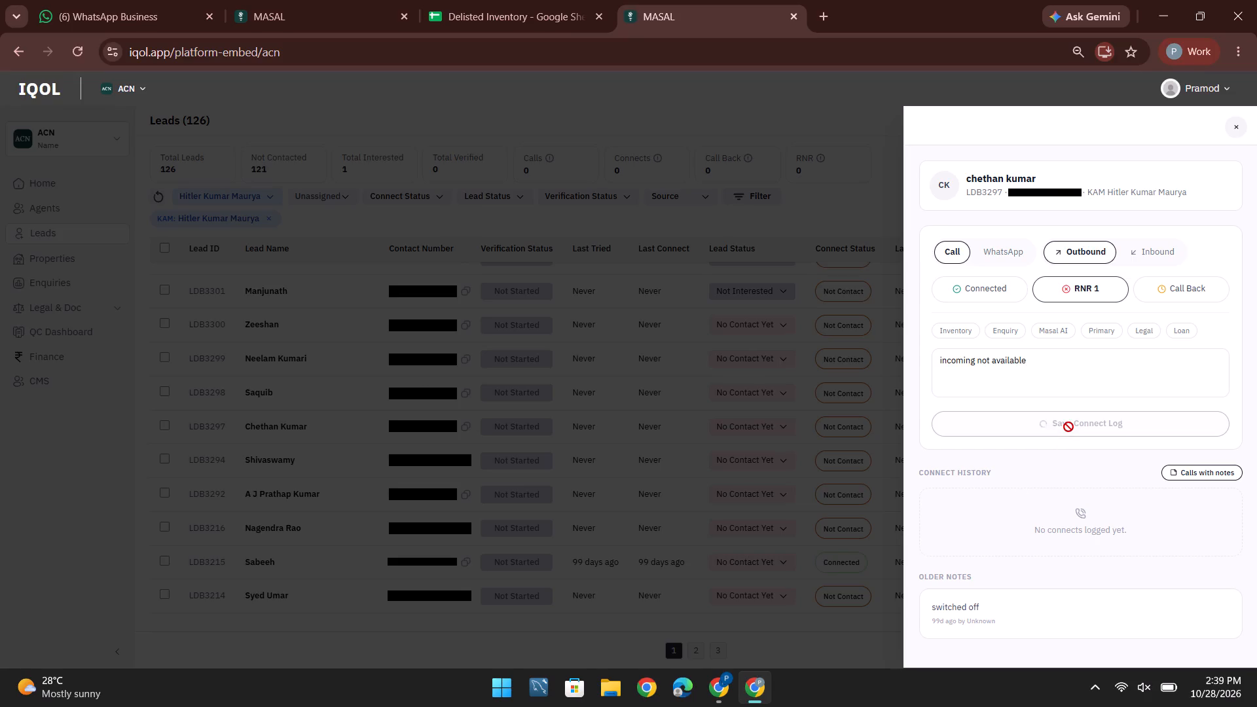
click(830, 648)
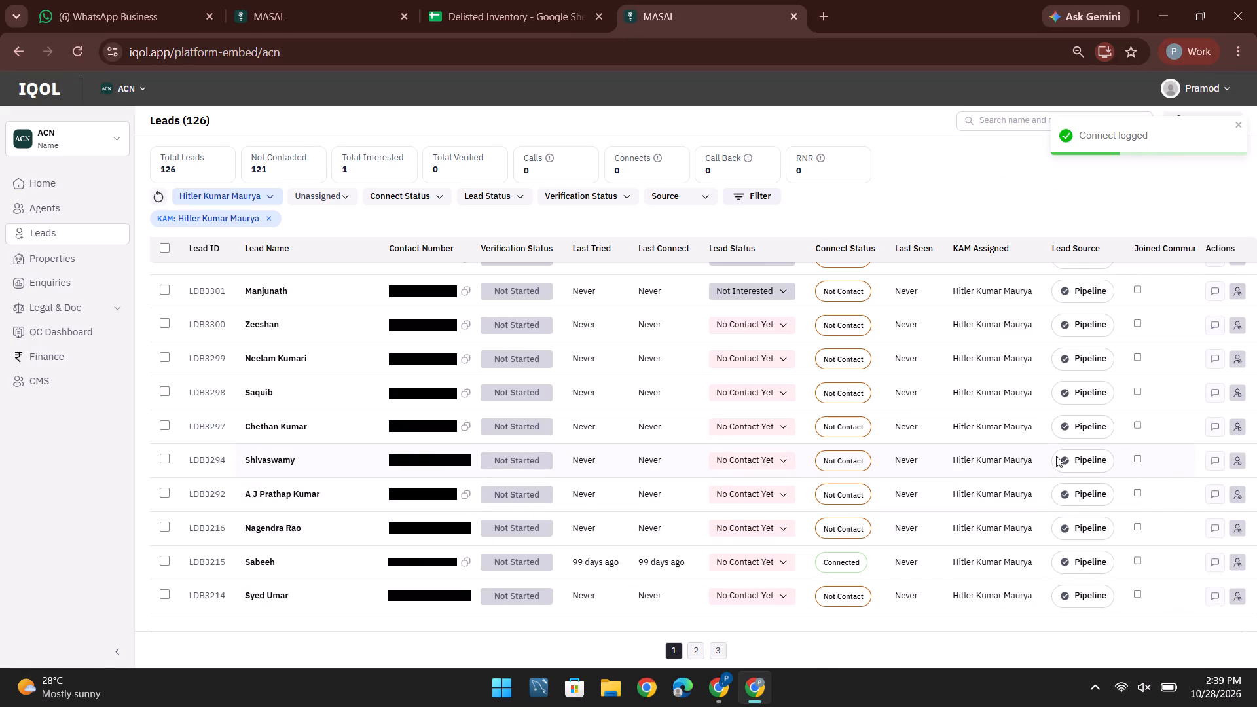
click(1213, 462)
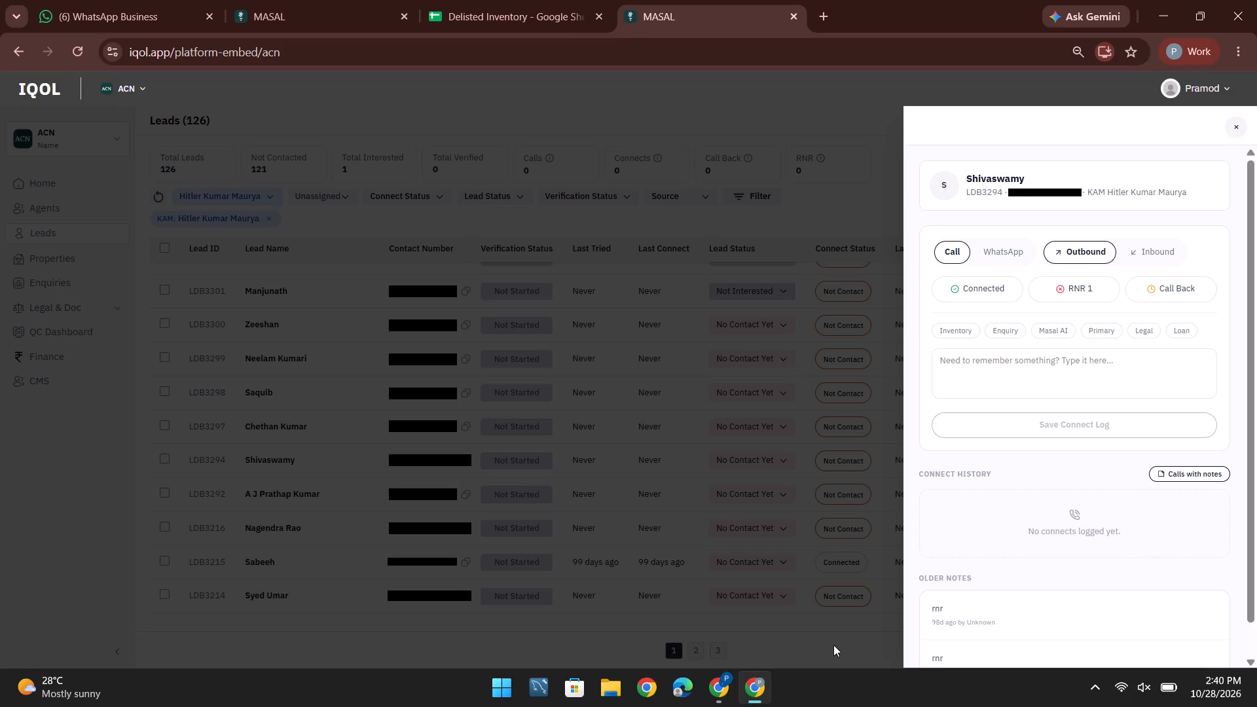
click(877, 608)
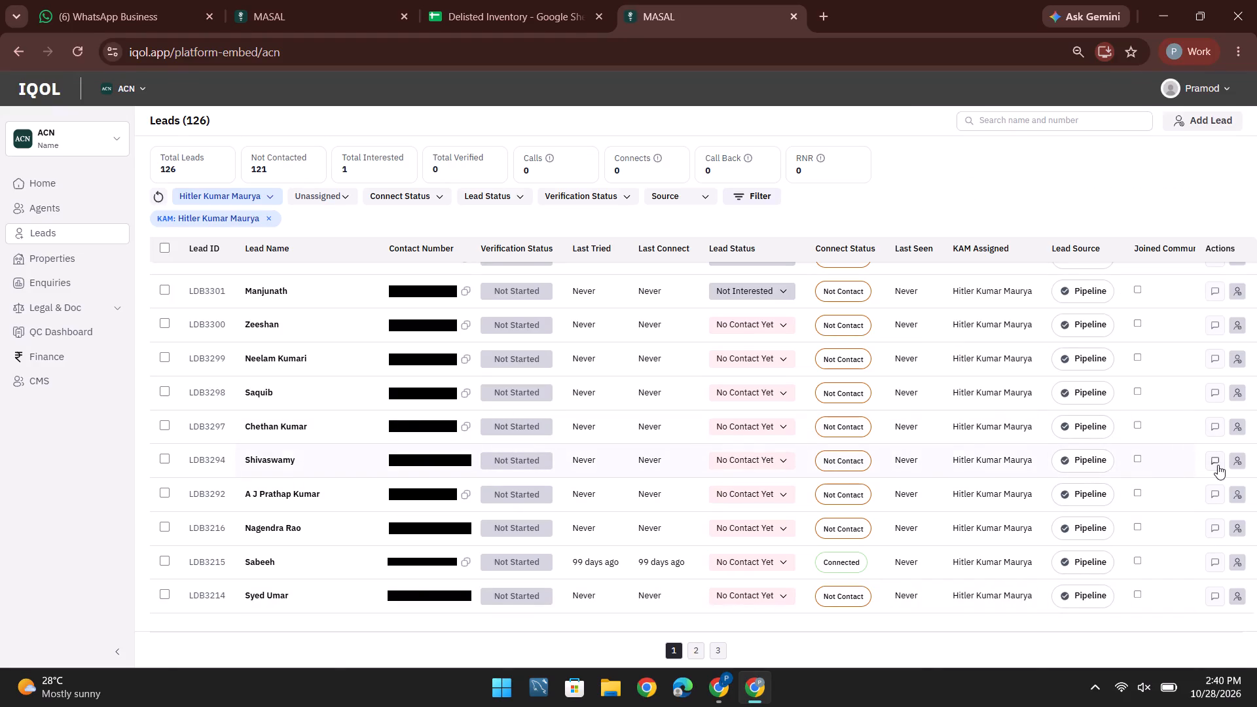
click(1242, 460)
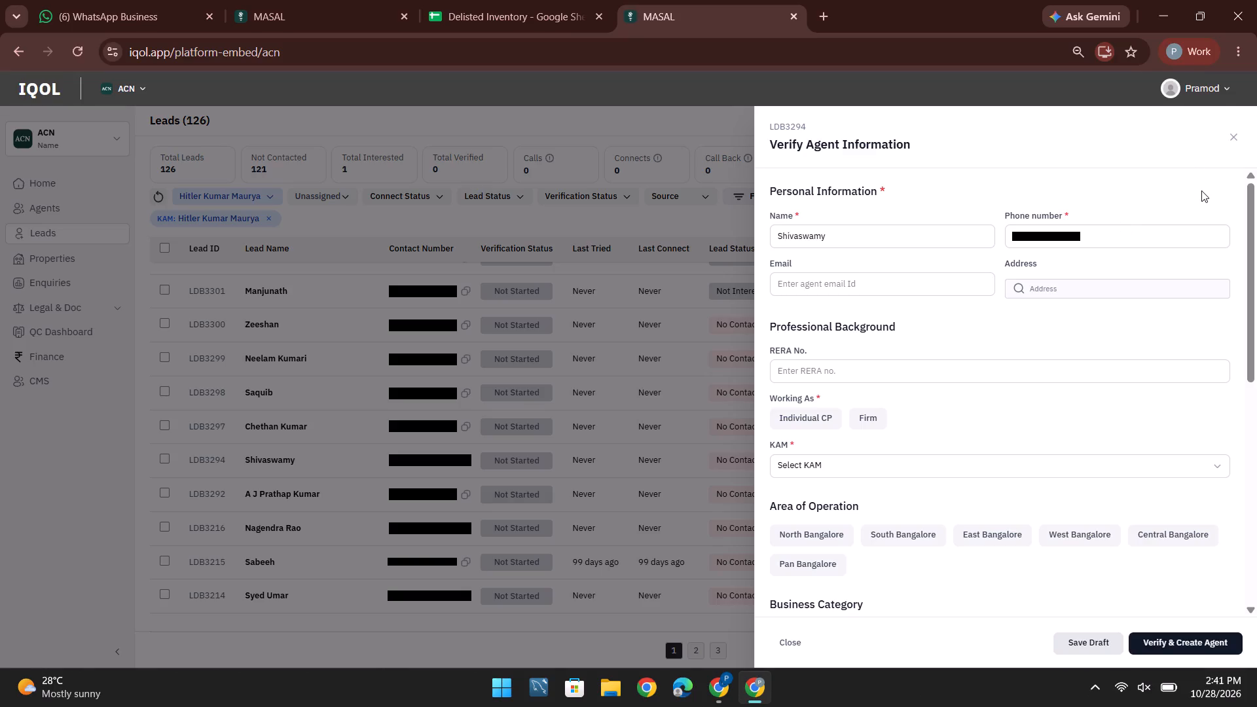
click(1241, 141)
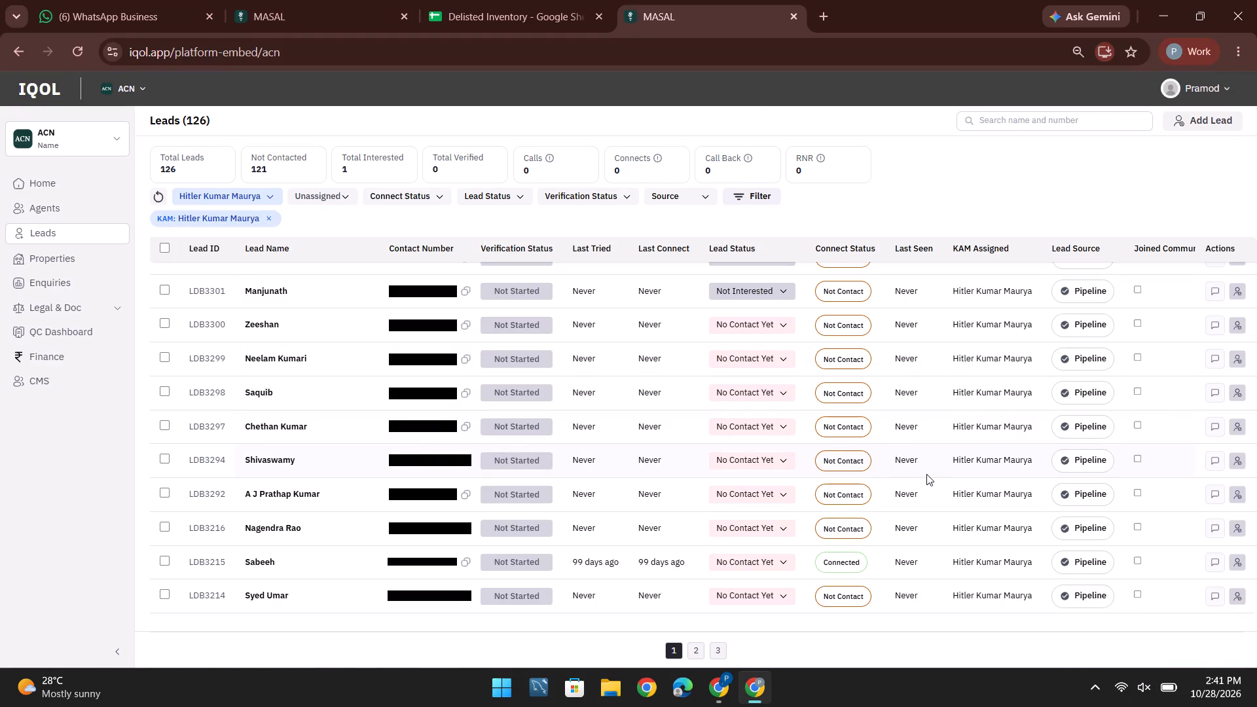
click(1239, 460)
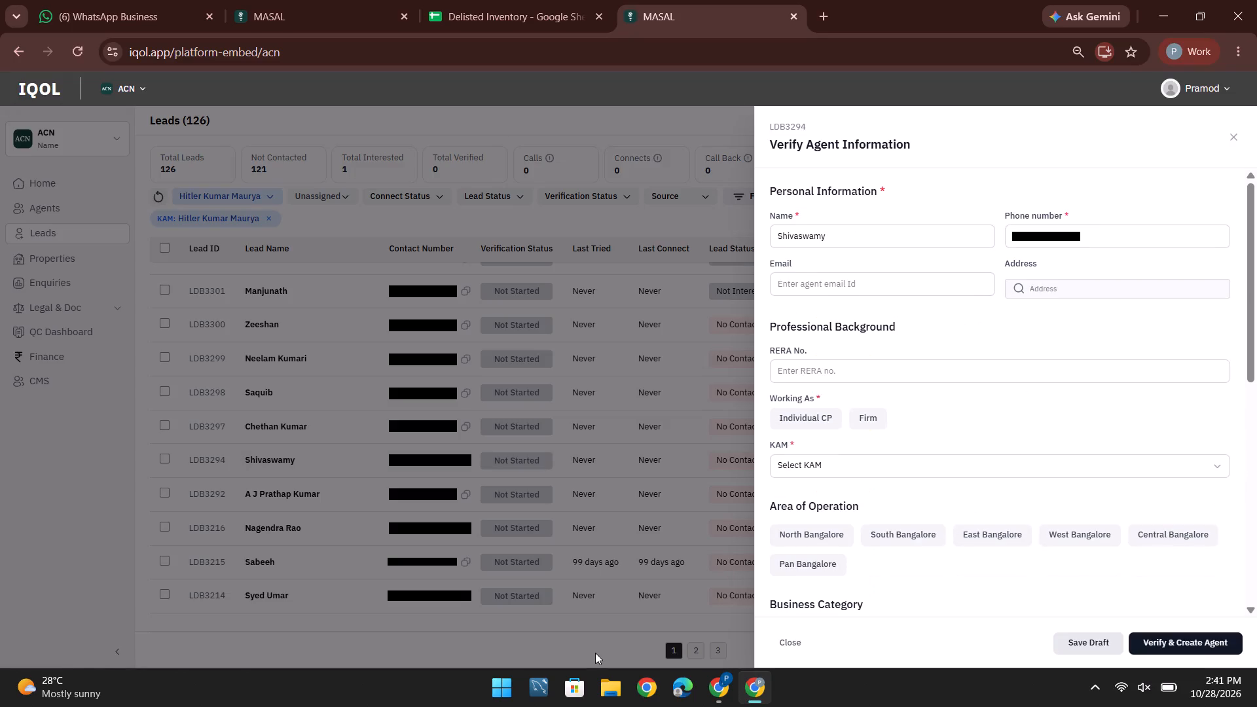
click(595, 653)
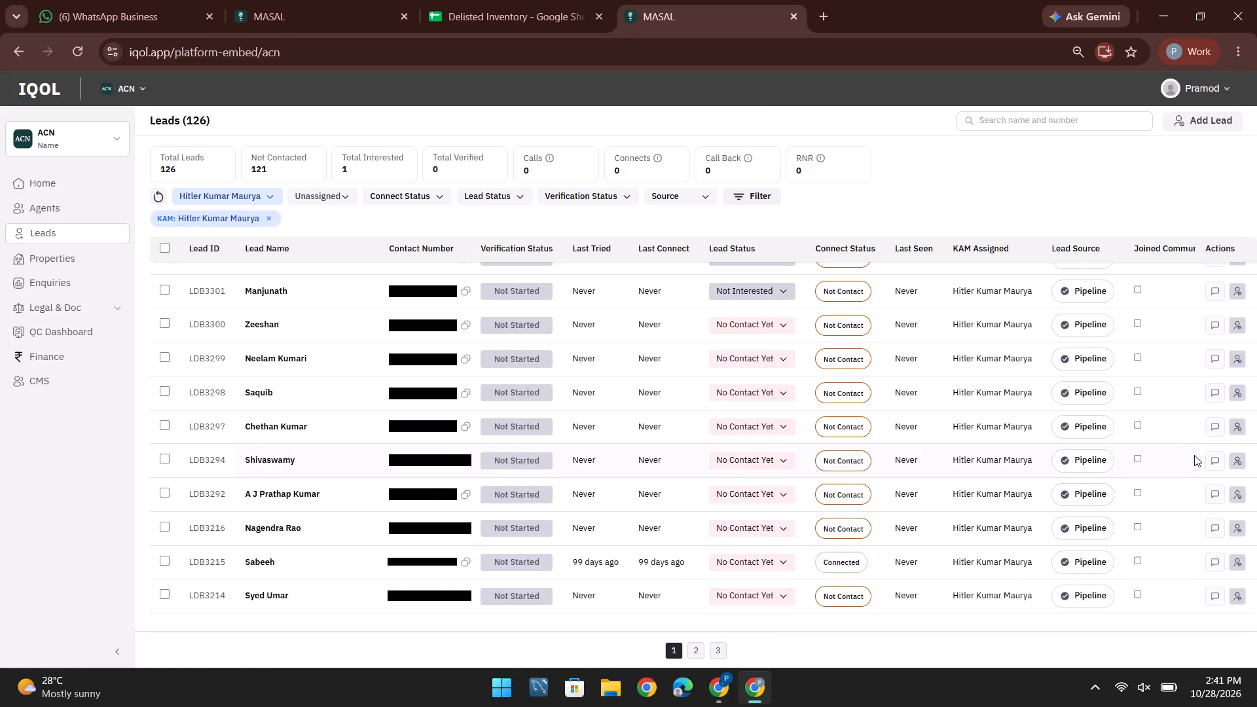
click(1215, 454)
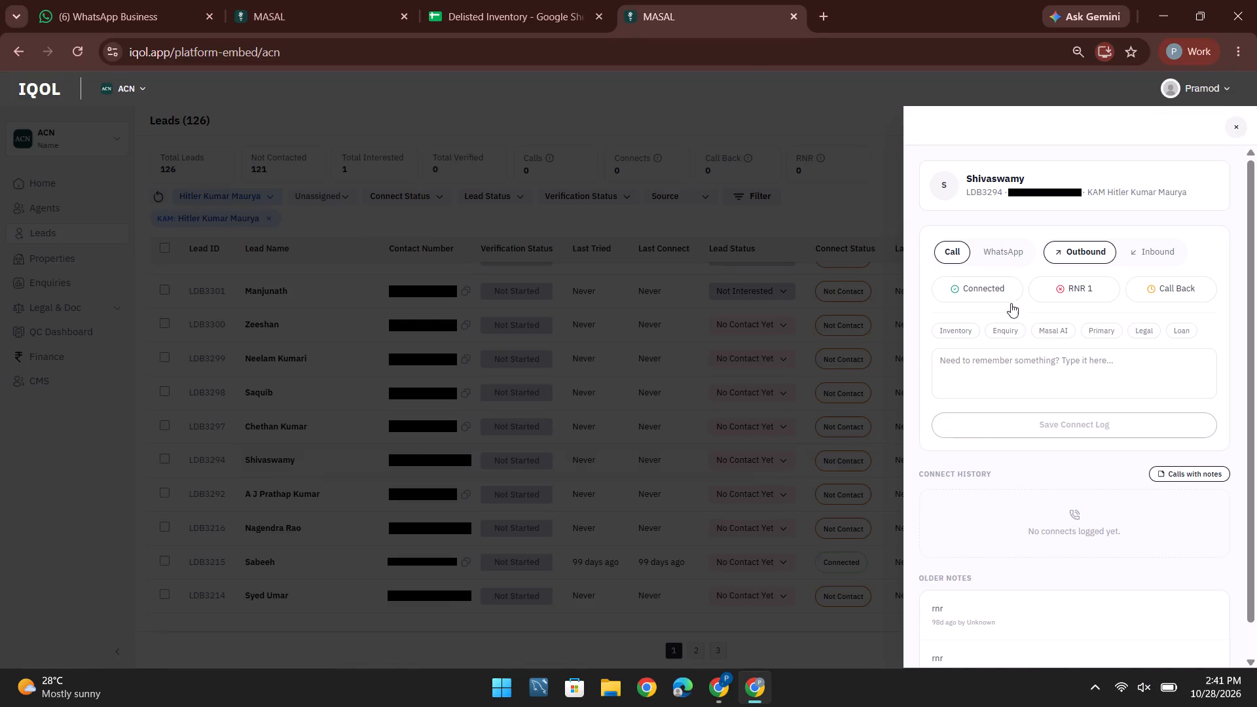
click(1006, 294)
click(970, 370)
text(not an agent anymore)
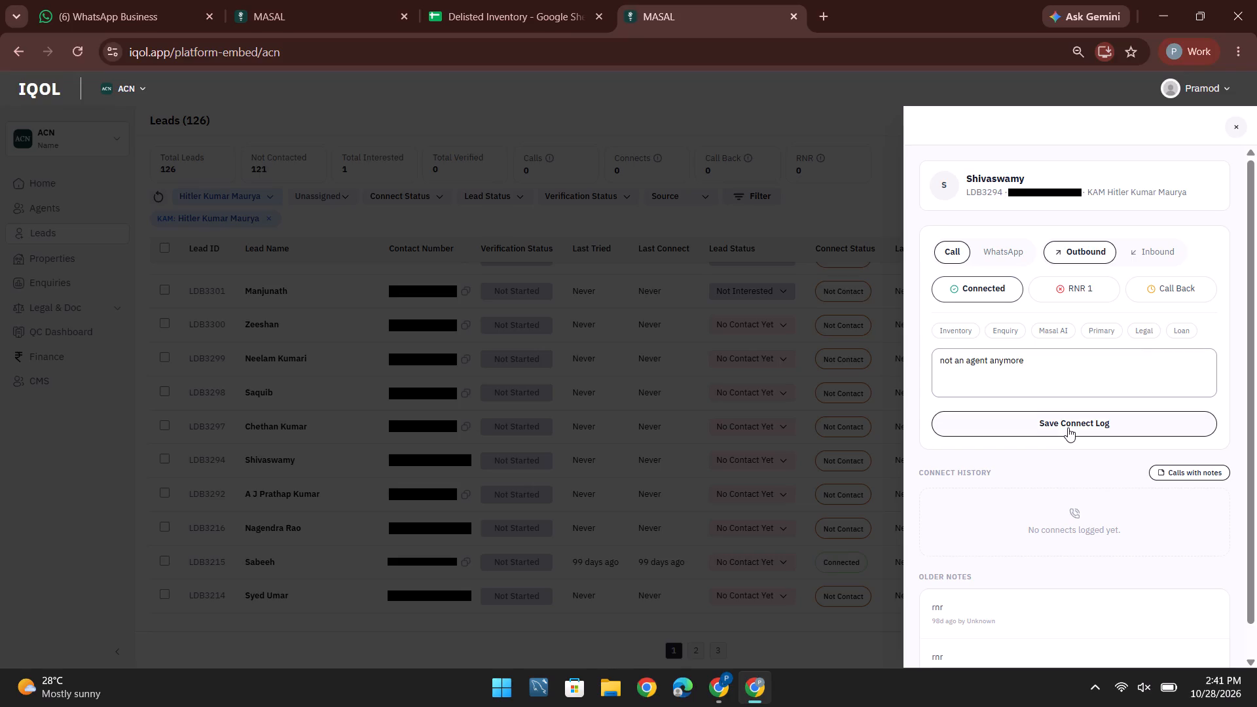
click(1068, 427)
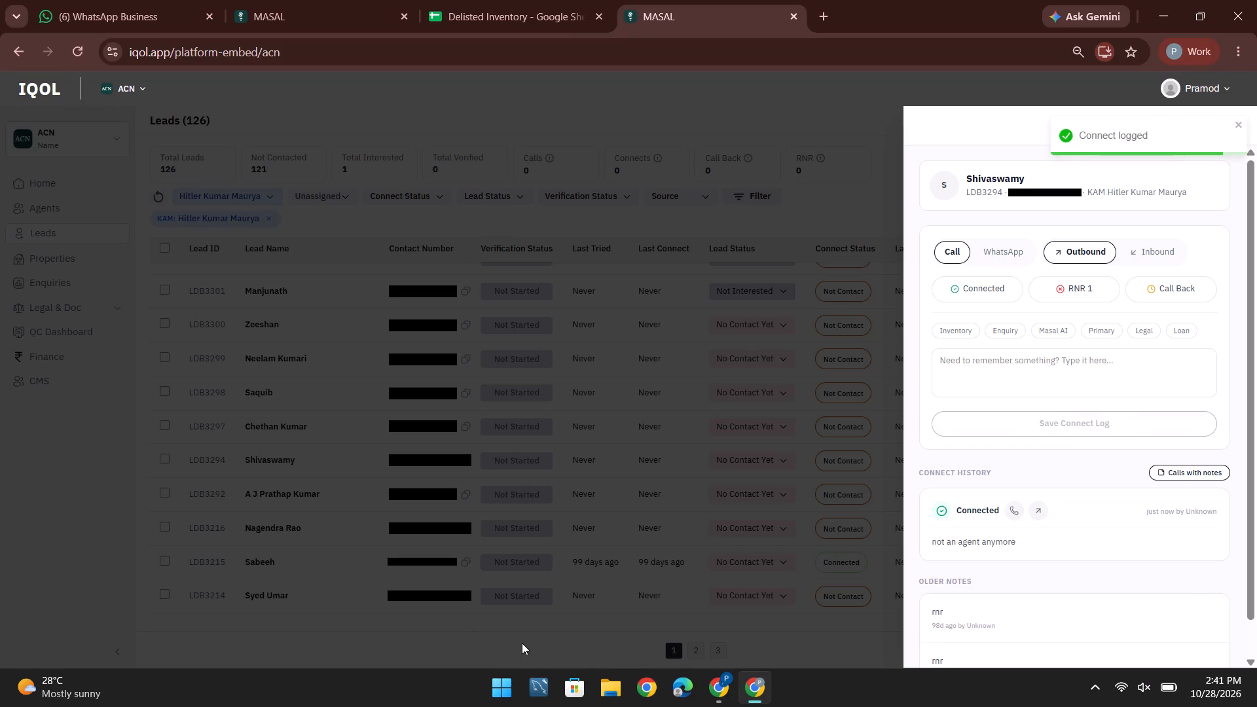
click(522, 643)
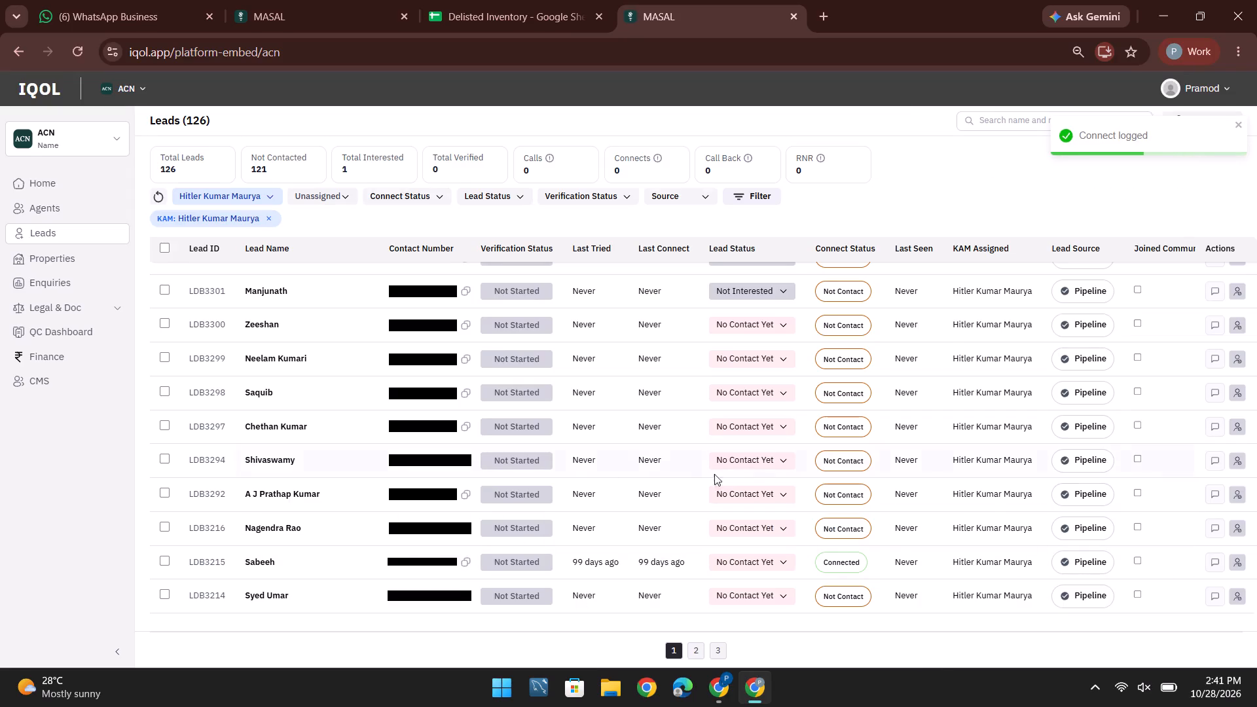
click(761, 473)
click(774, 469)
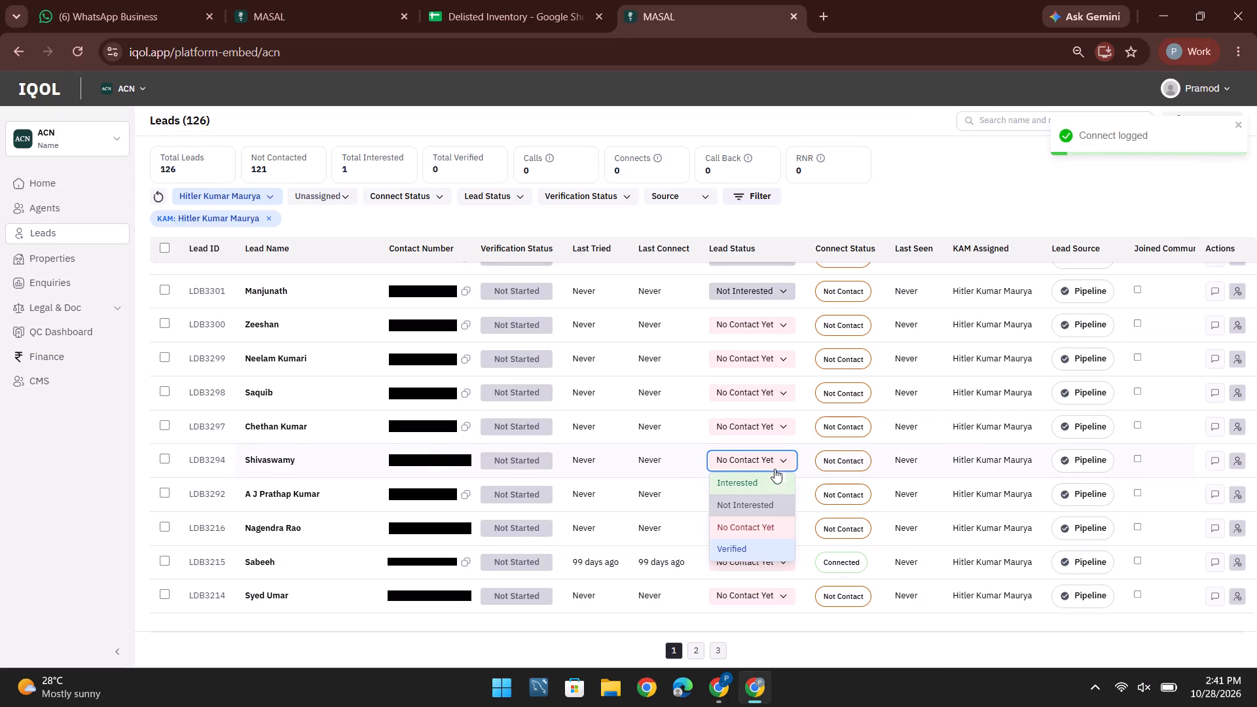
click(751, 498)
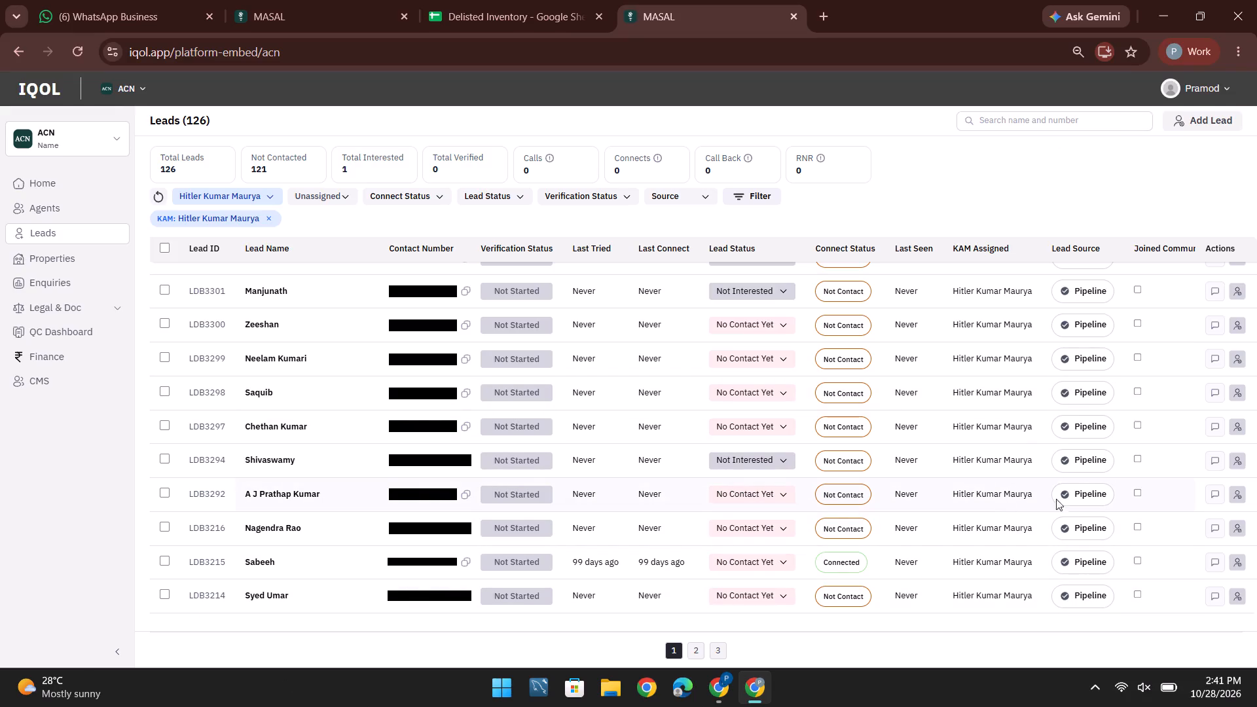
click(1215, 500)
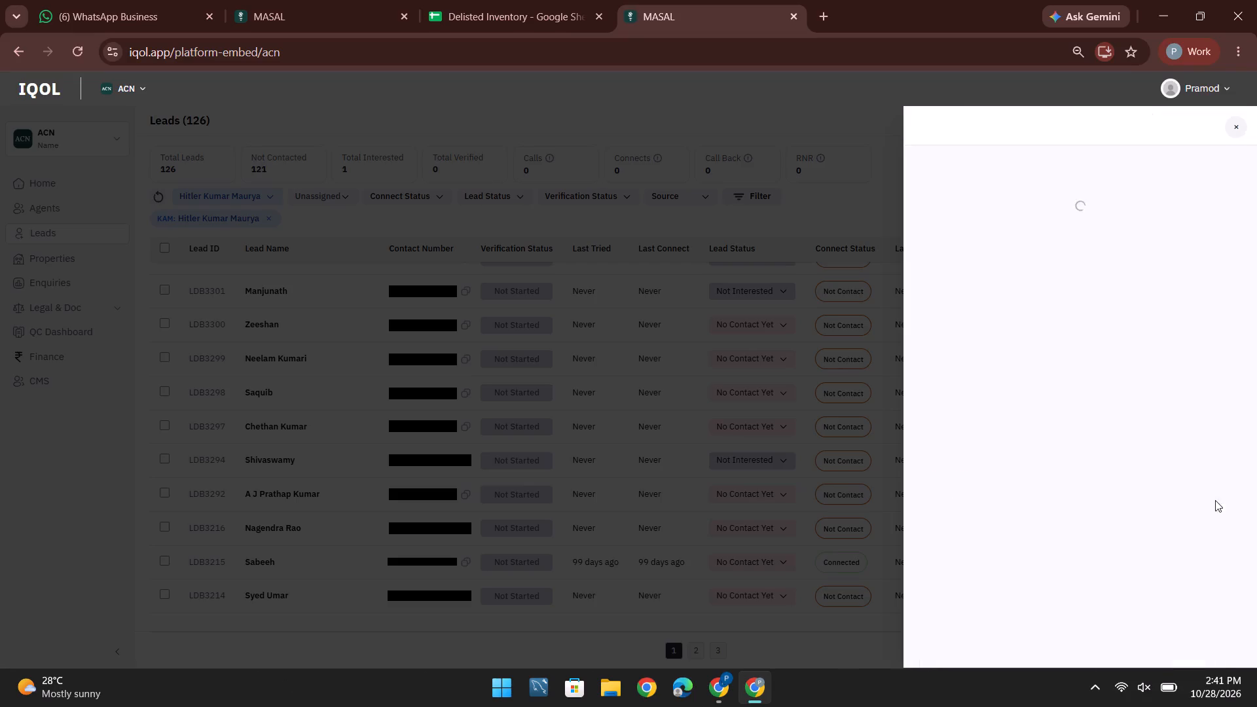
scroll(1110, 571, down, 2)
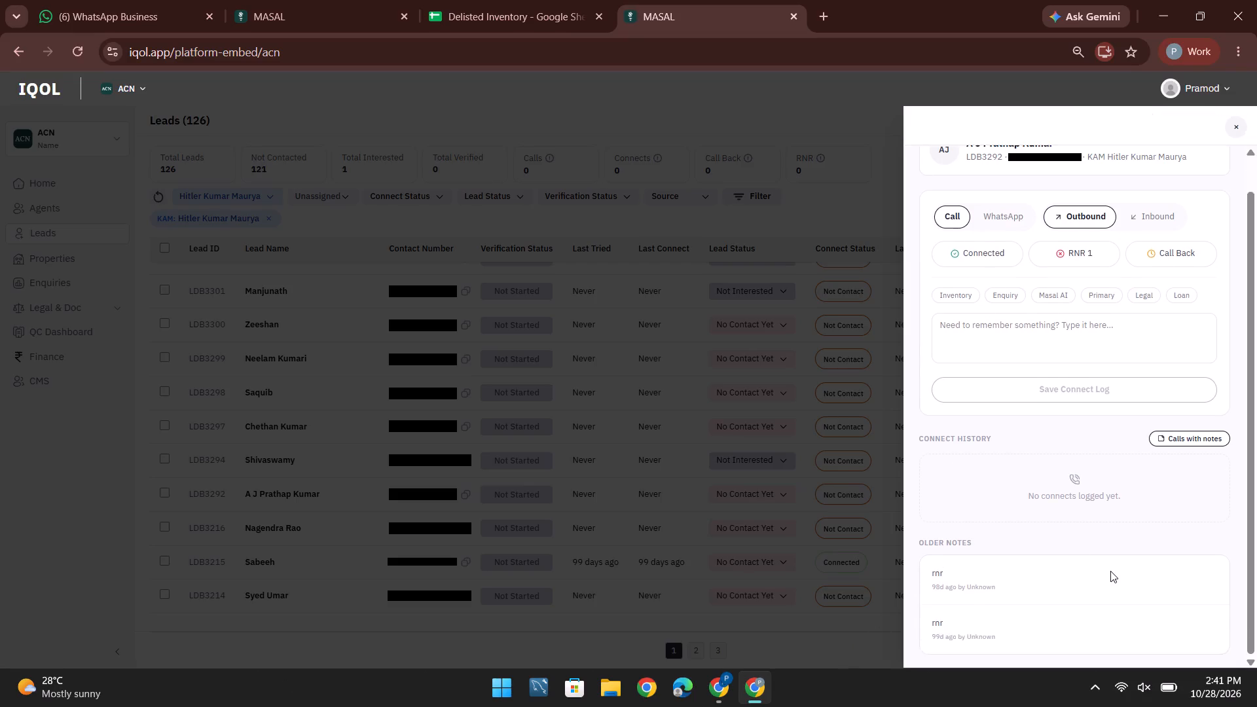
click(837, 648)
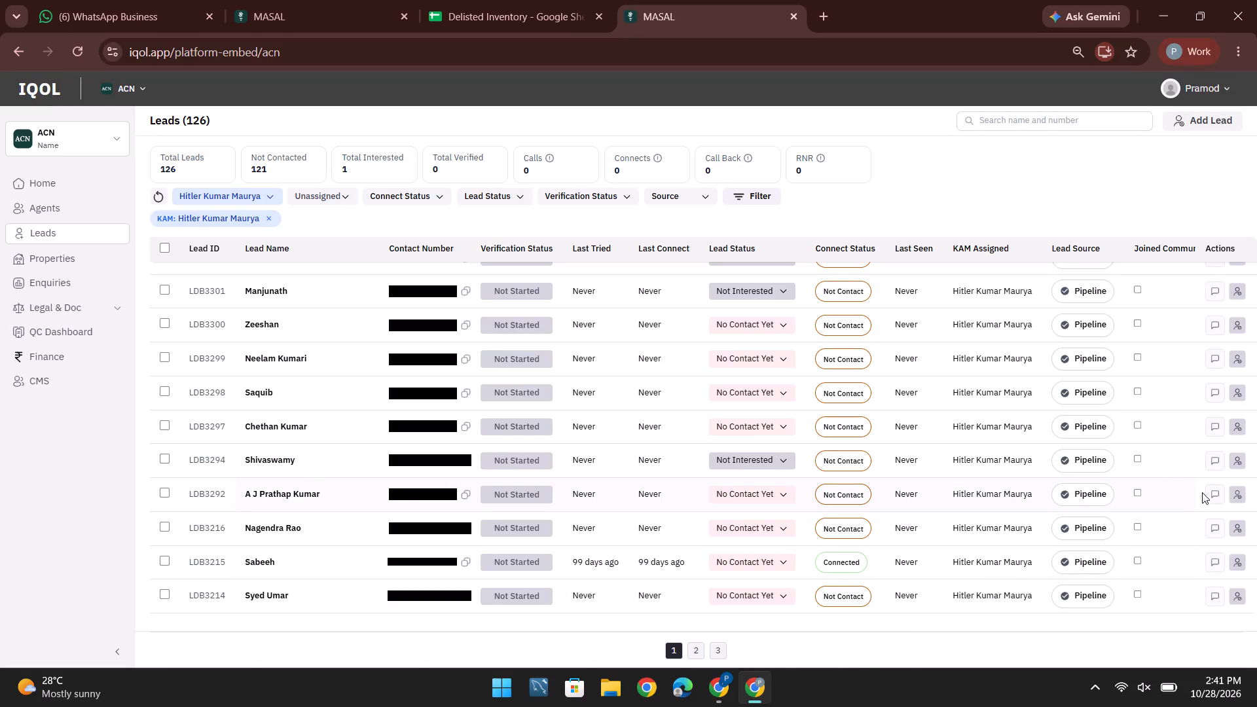
click(1243, 492)
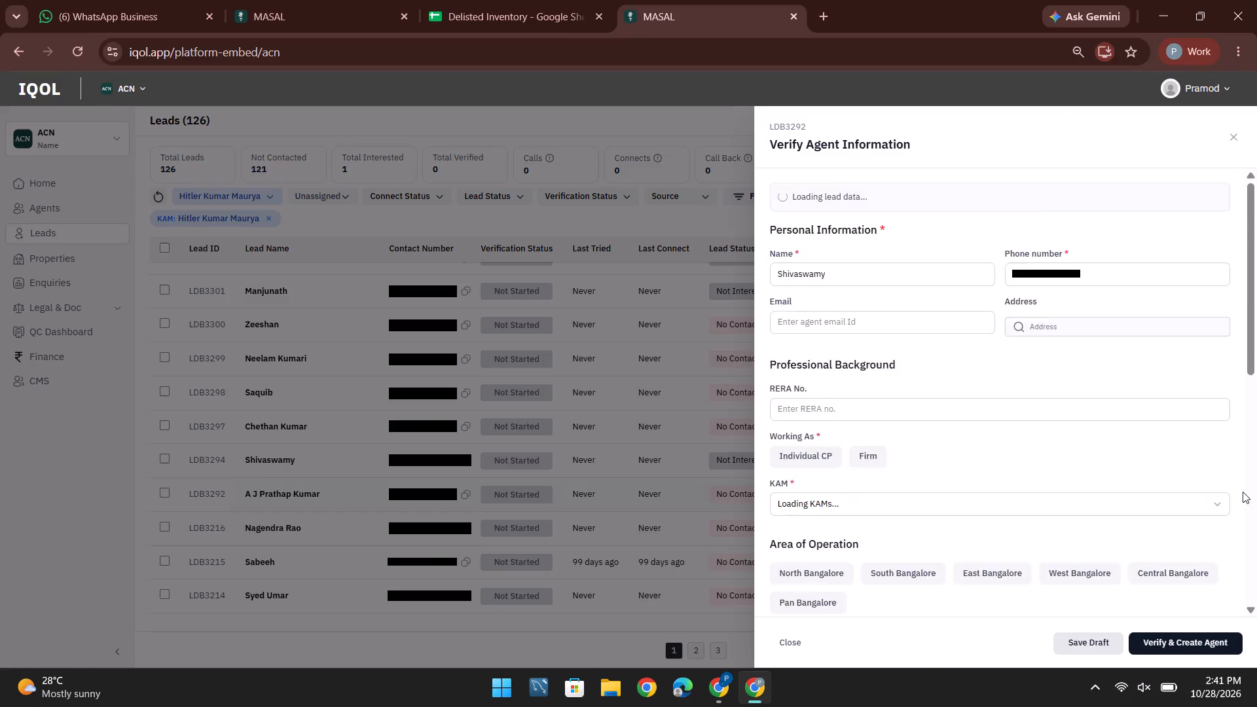
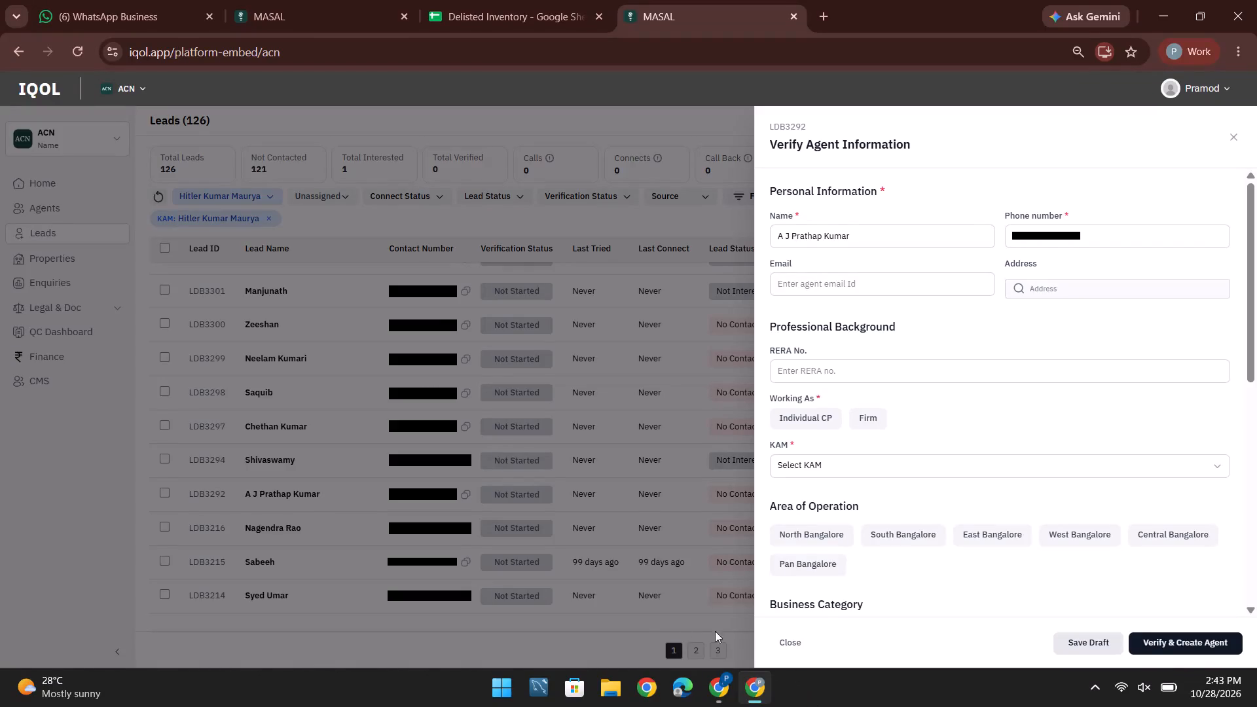
click(579, 653)
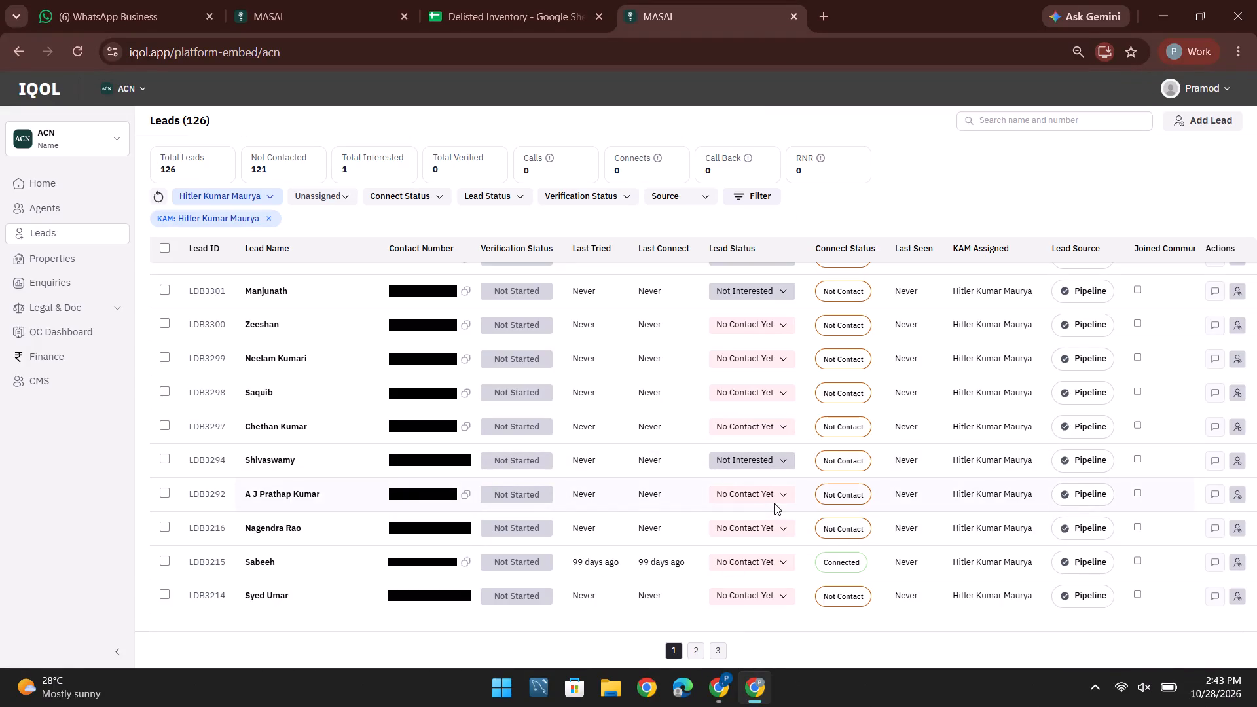
click(774, 503)
click(787, 490)
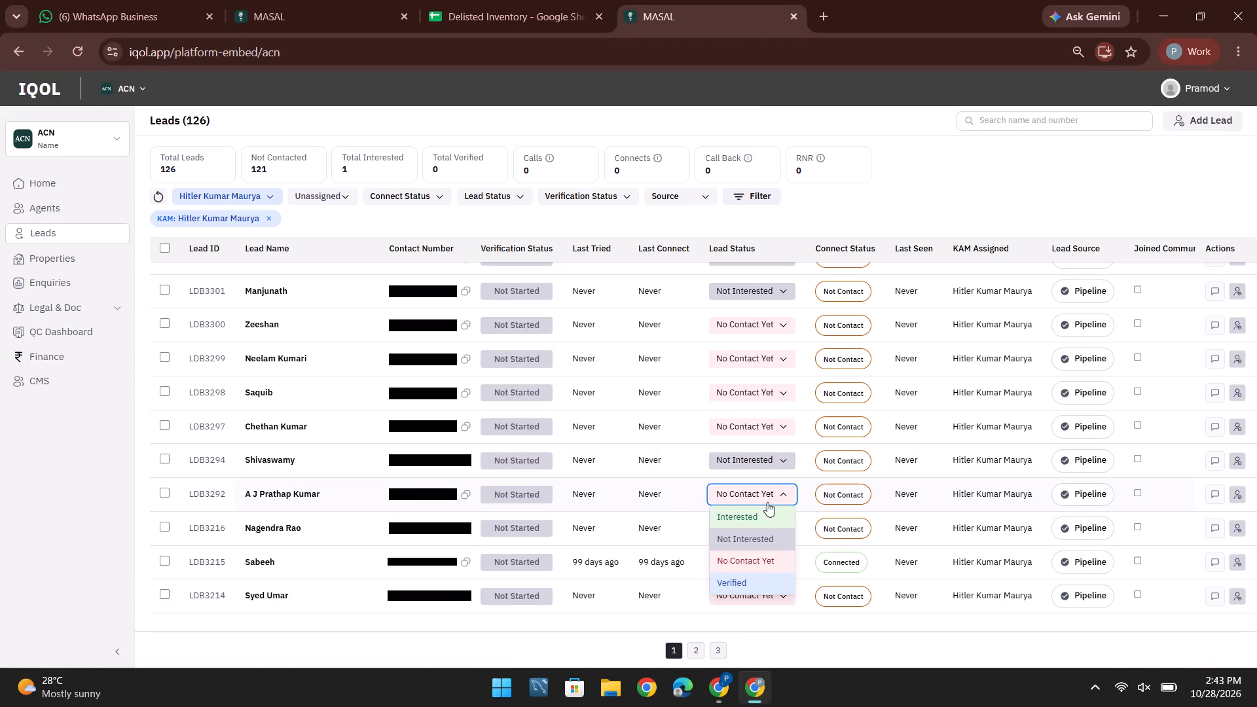
click(723, 541)
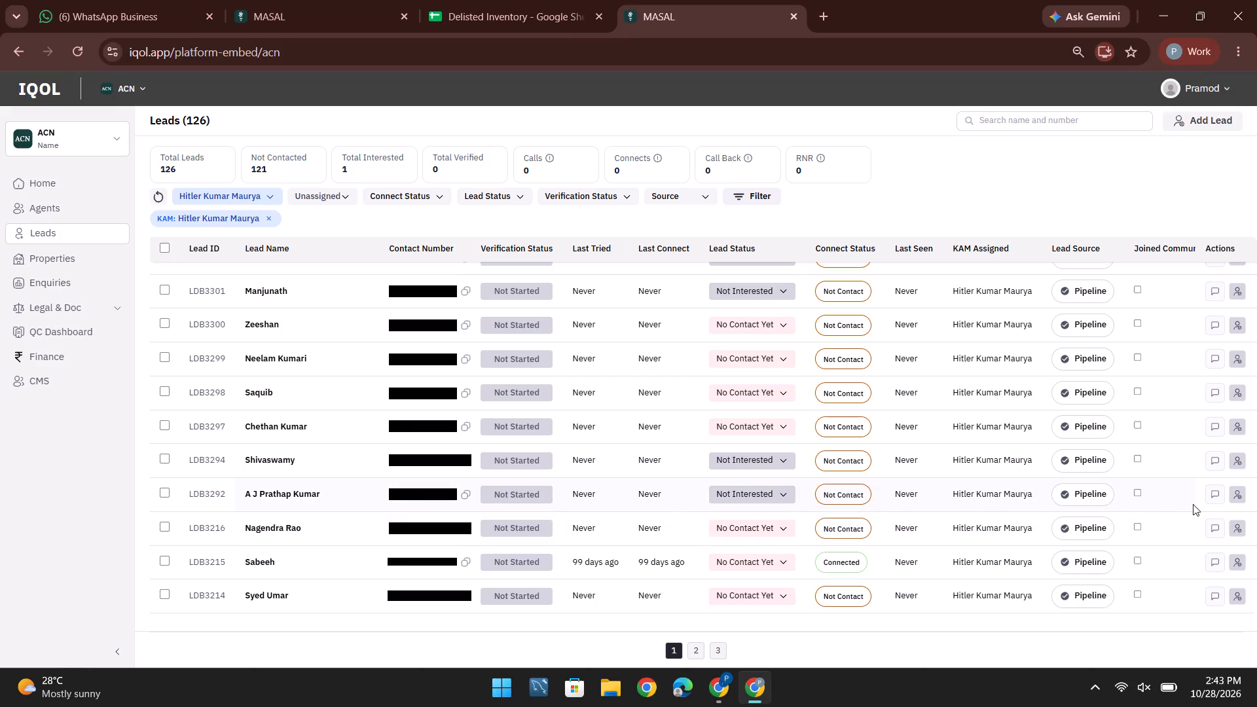
click(1209, 500)
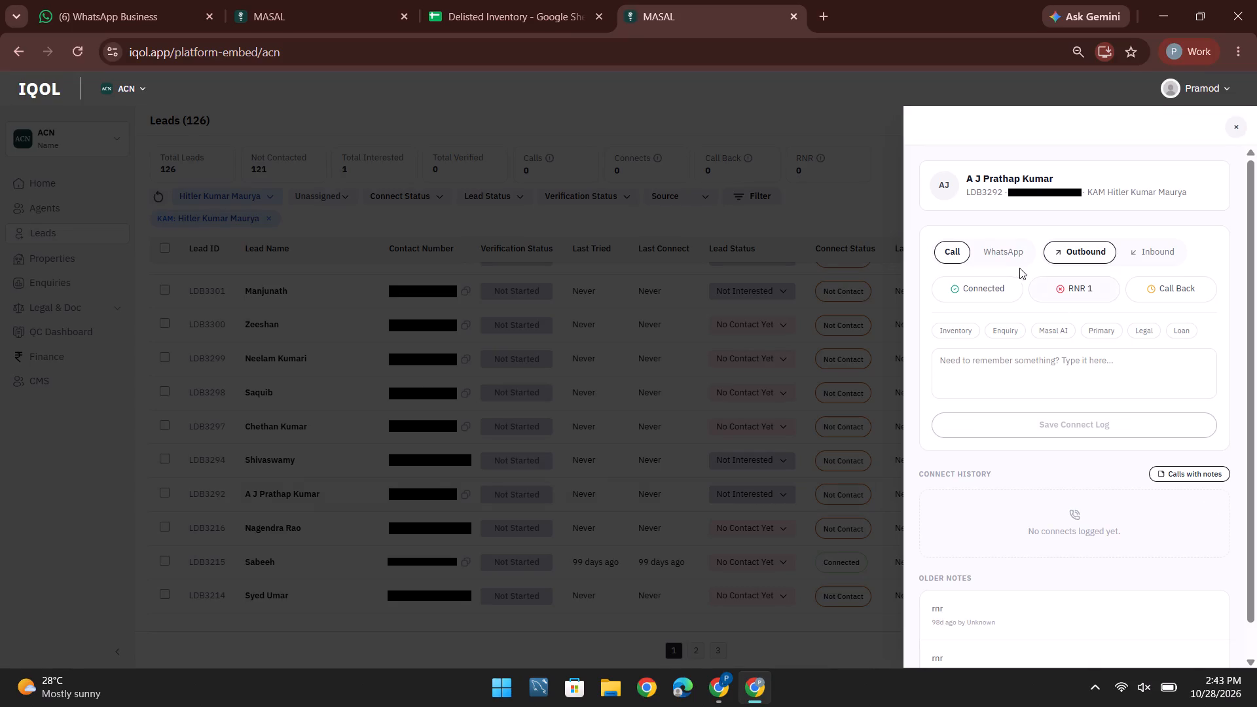
click(975, 285)
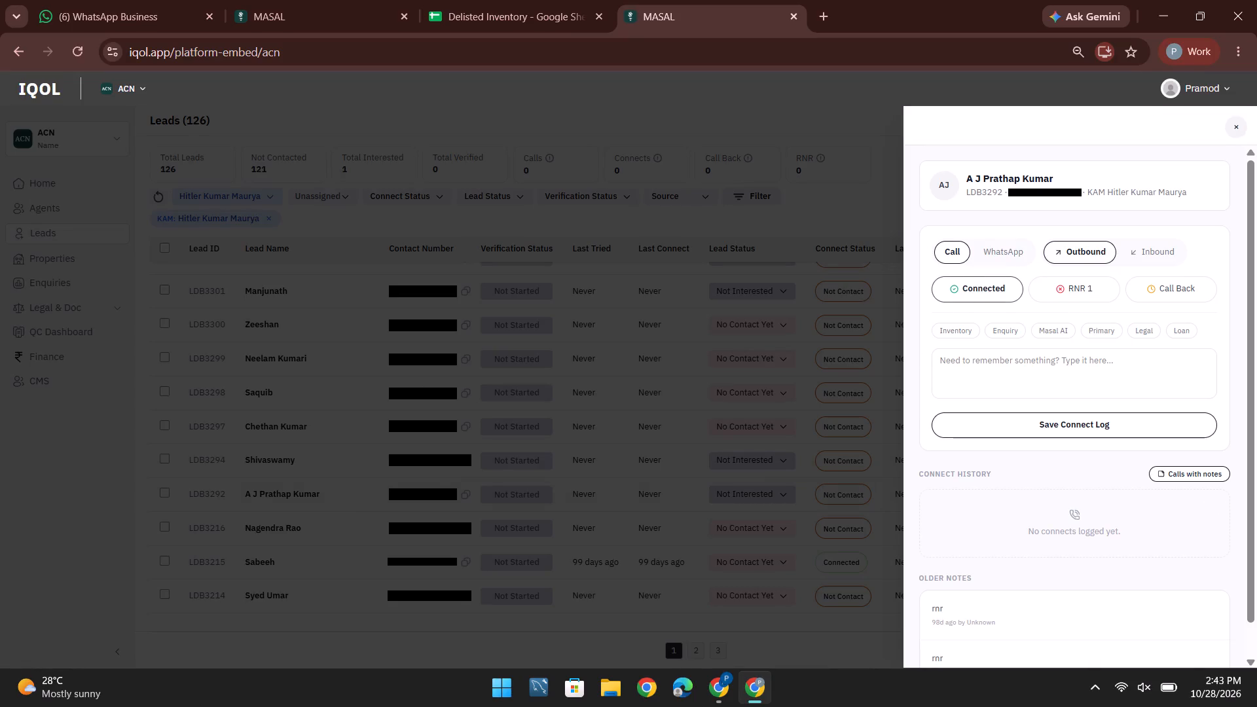
click(988, 371)
text(not intr)
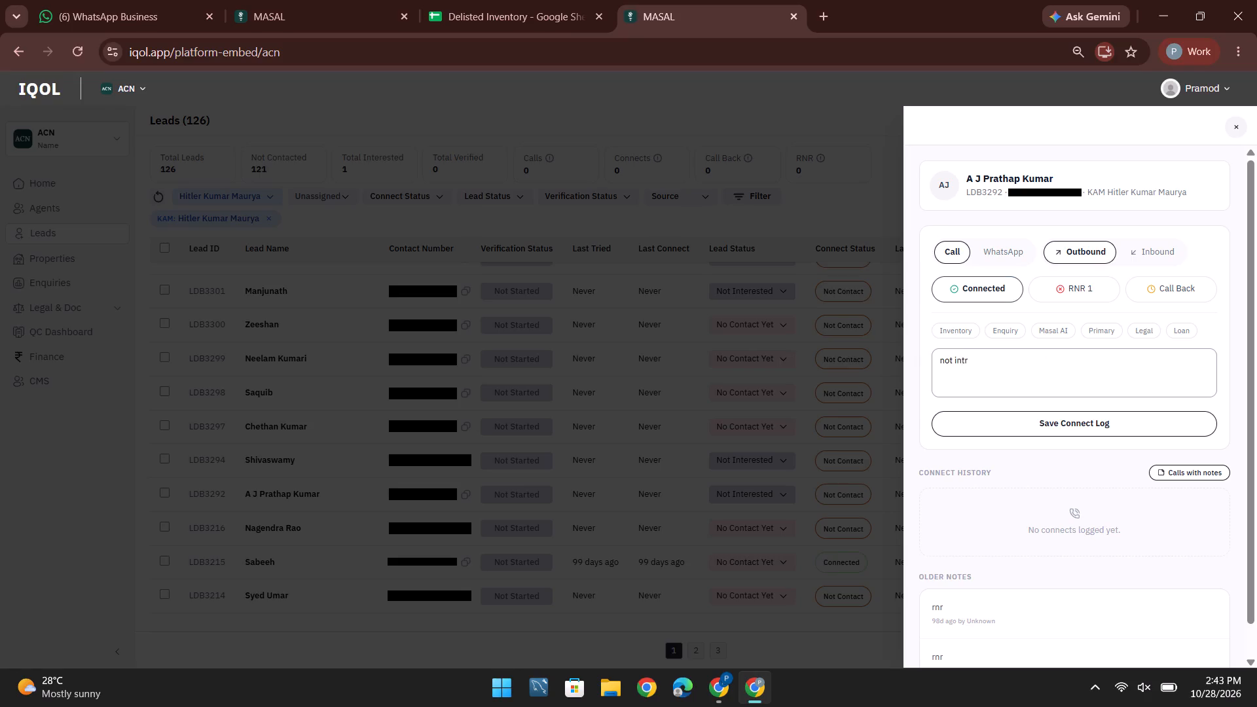
key(BackSpace)
text(erested)
click(1022, 414)
click(782, 636)
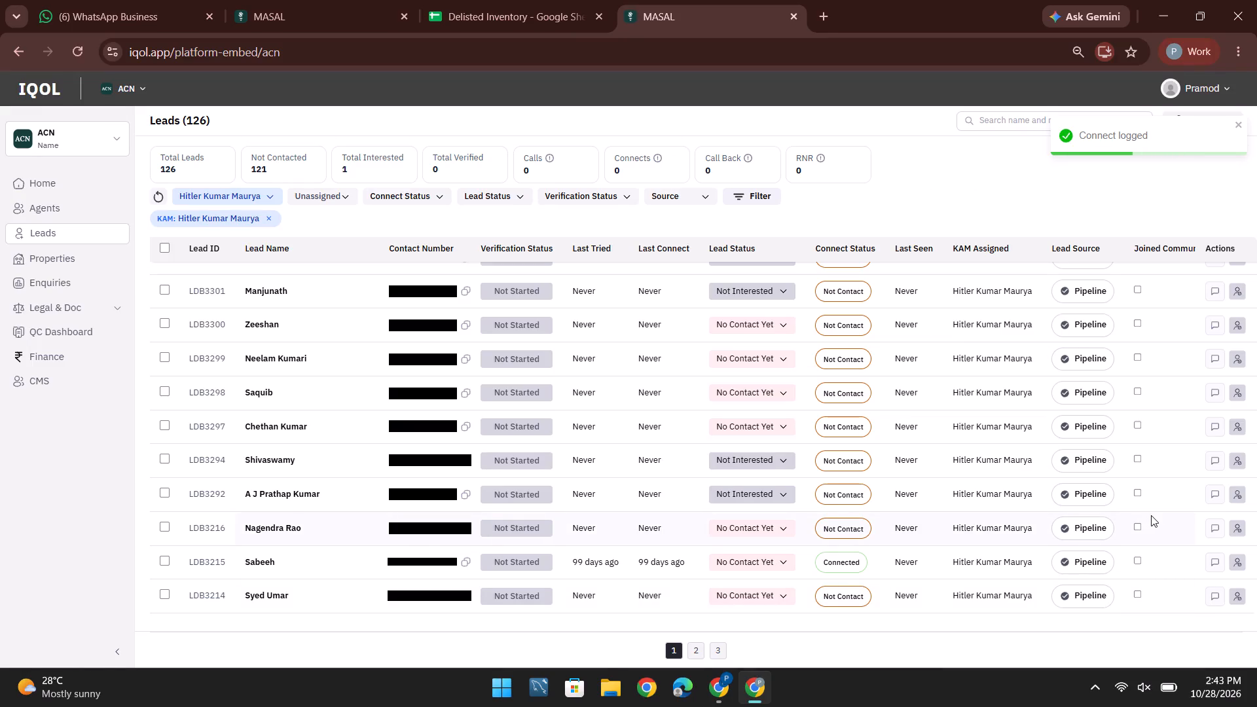
click(1211, 523)
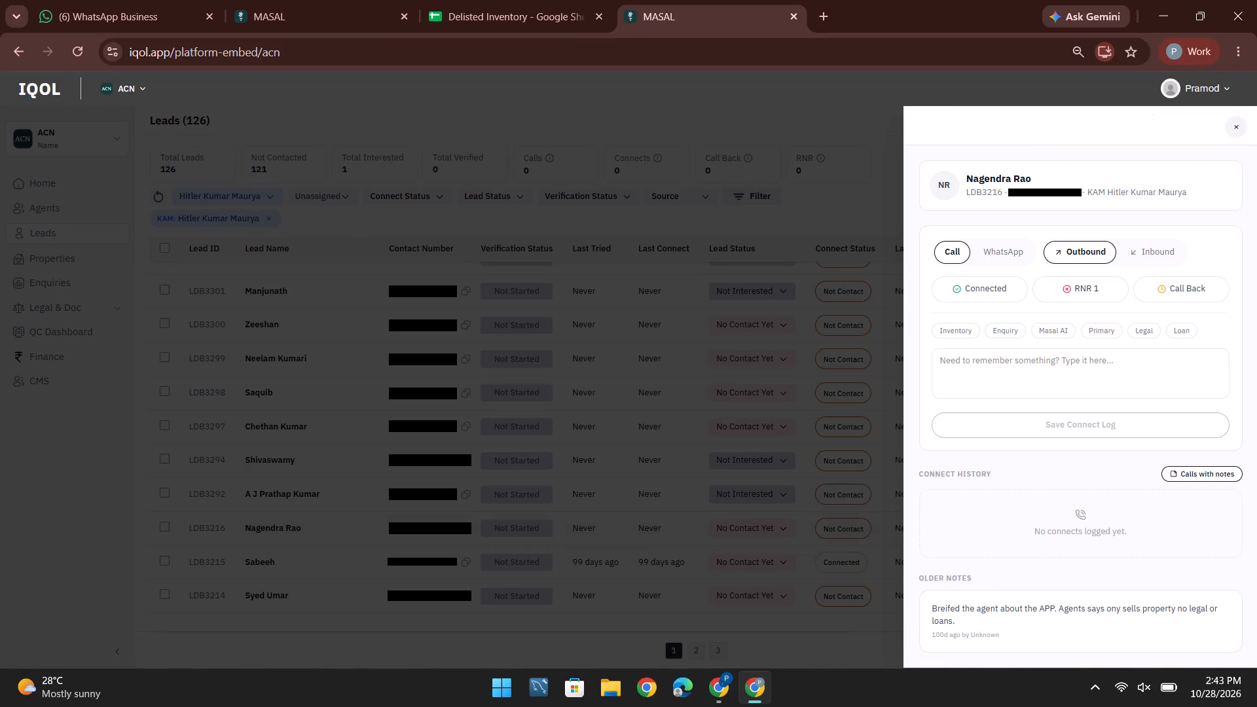
click(871, 649)
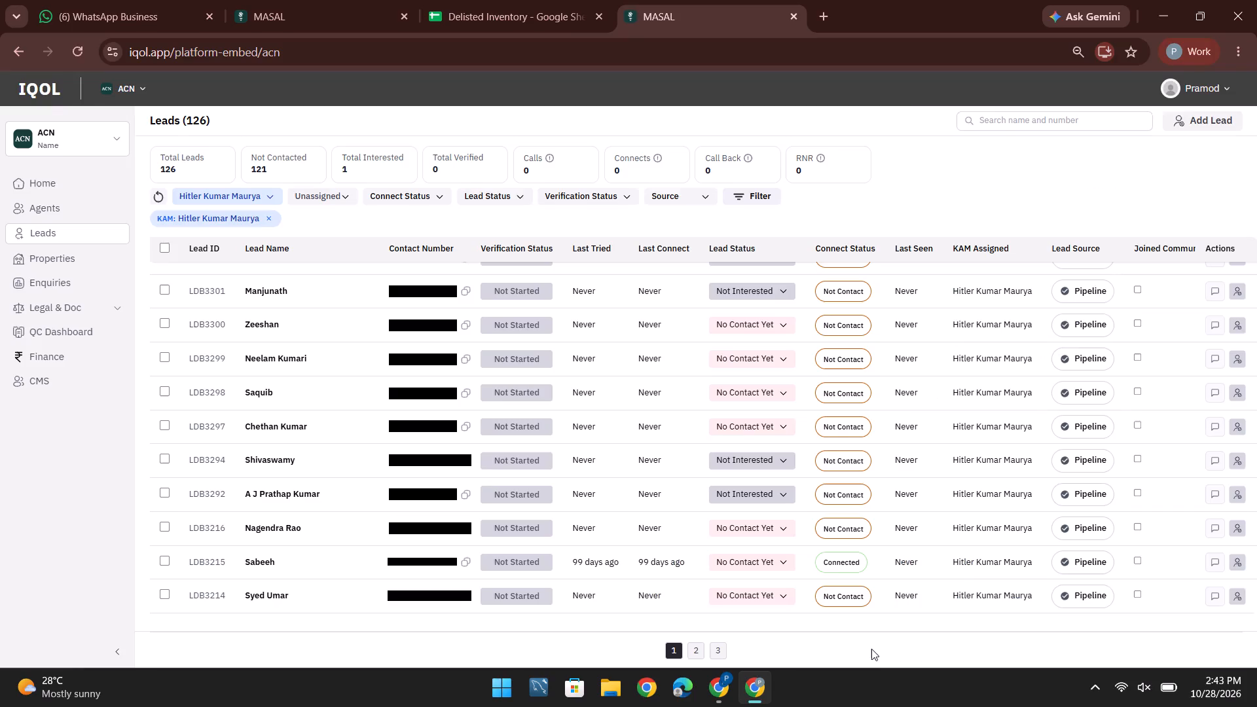
scroll(955, 574, right, 2)
click(1212, 566)
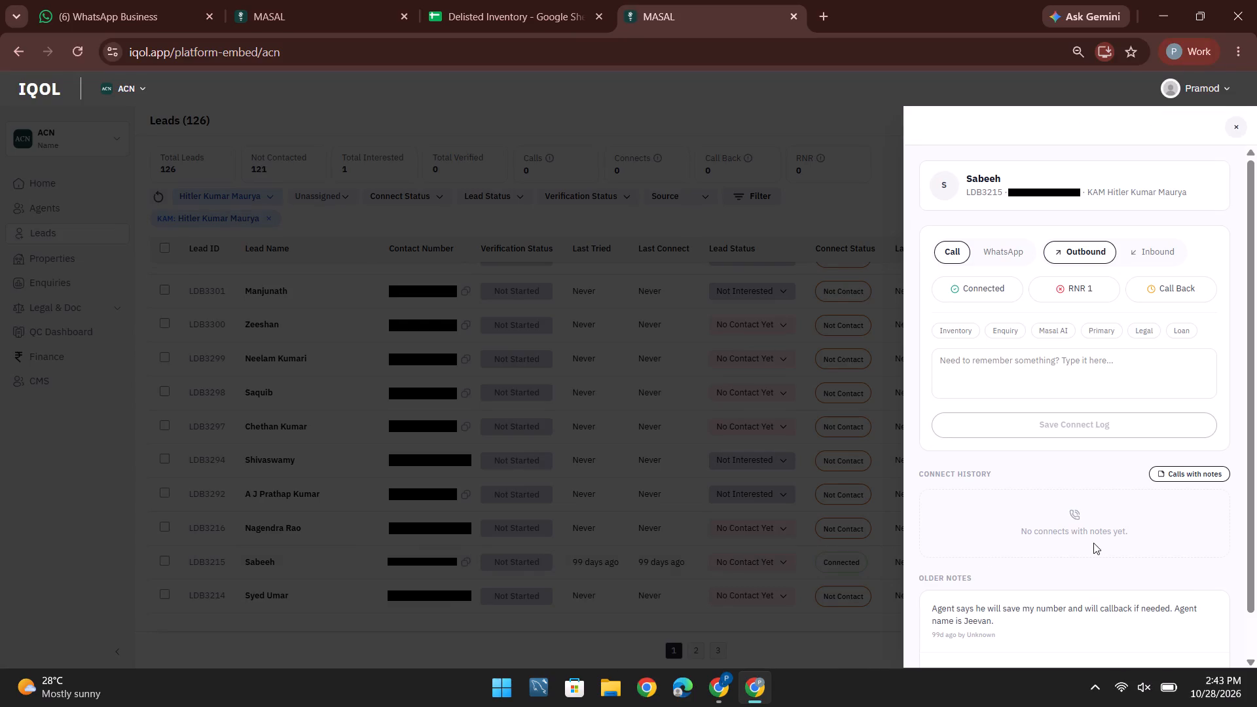
click(840, 629)
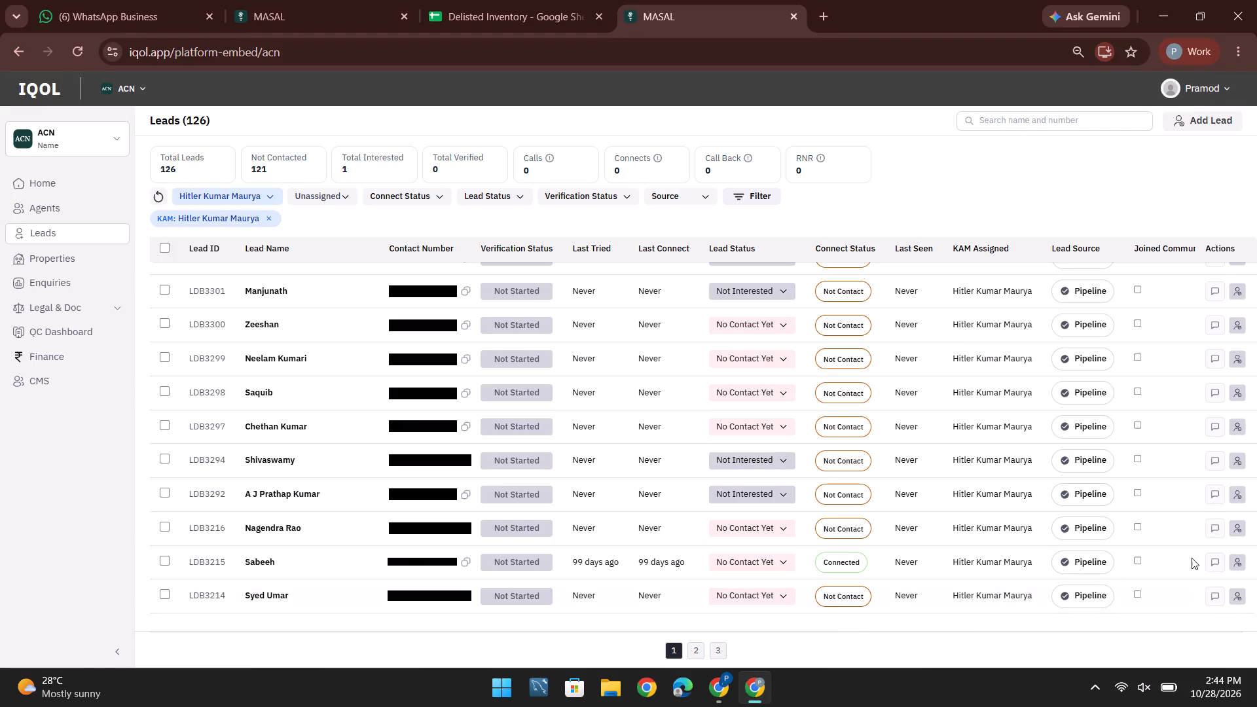
click(1220, 560)
drag(828, 645, 979, 651)
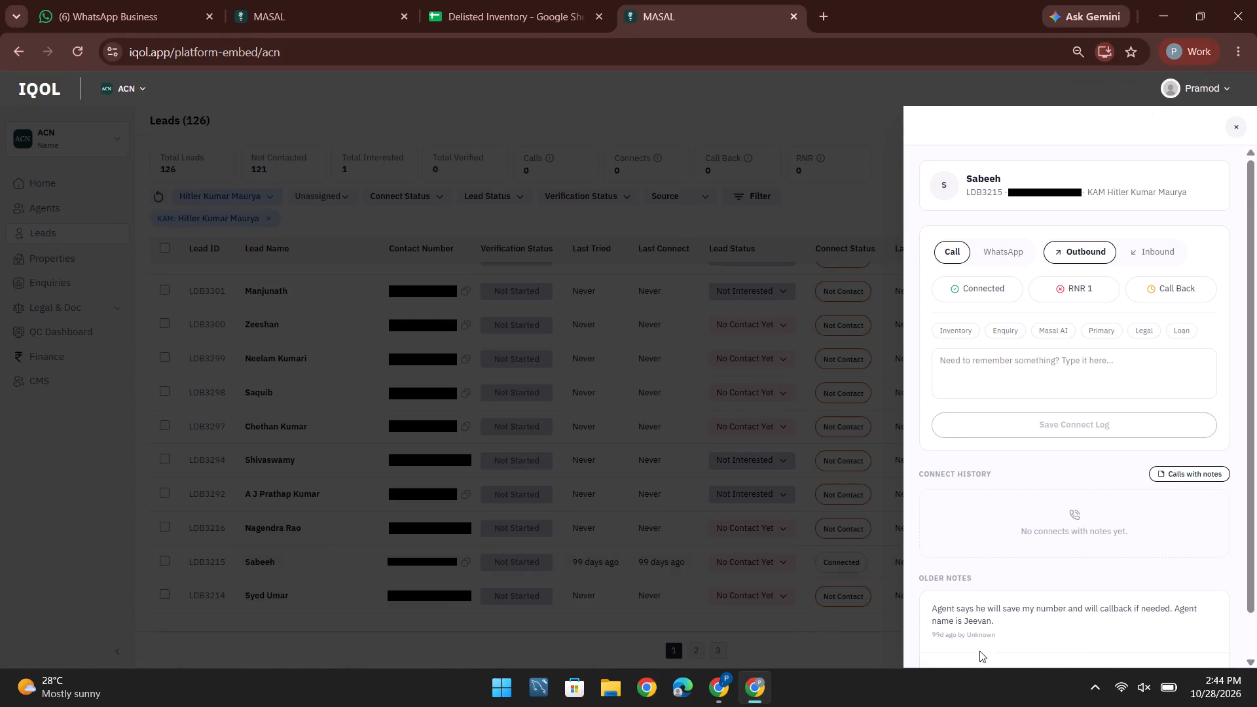
drag(979, 651, 911, 617)
click(852, 656)
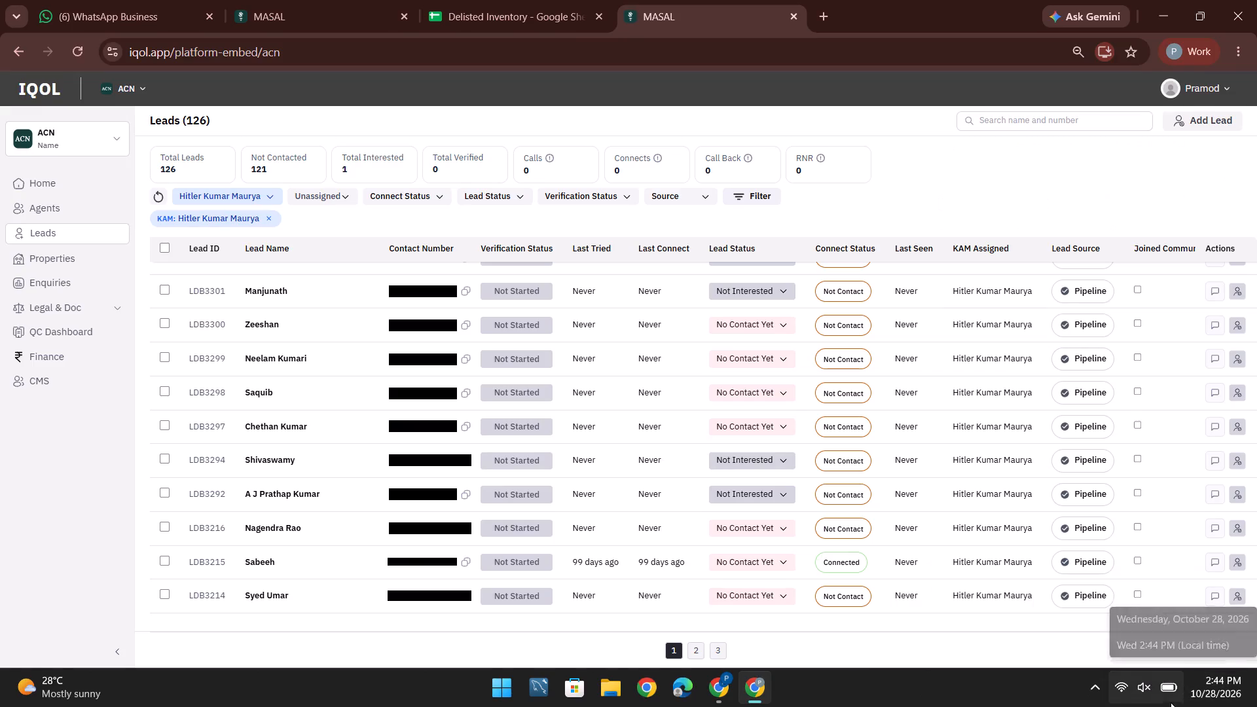
Show the hidden background apps in the system tray.
click(1085, 702)
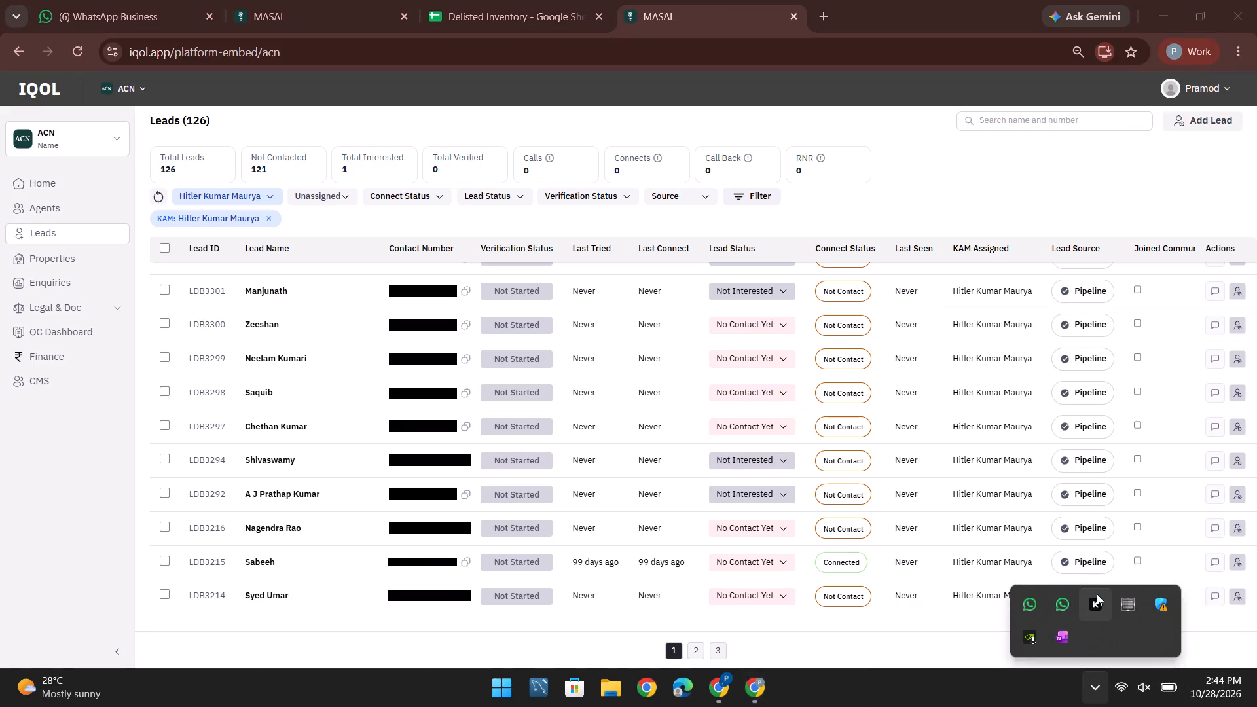
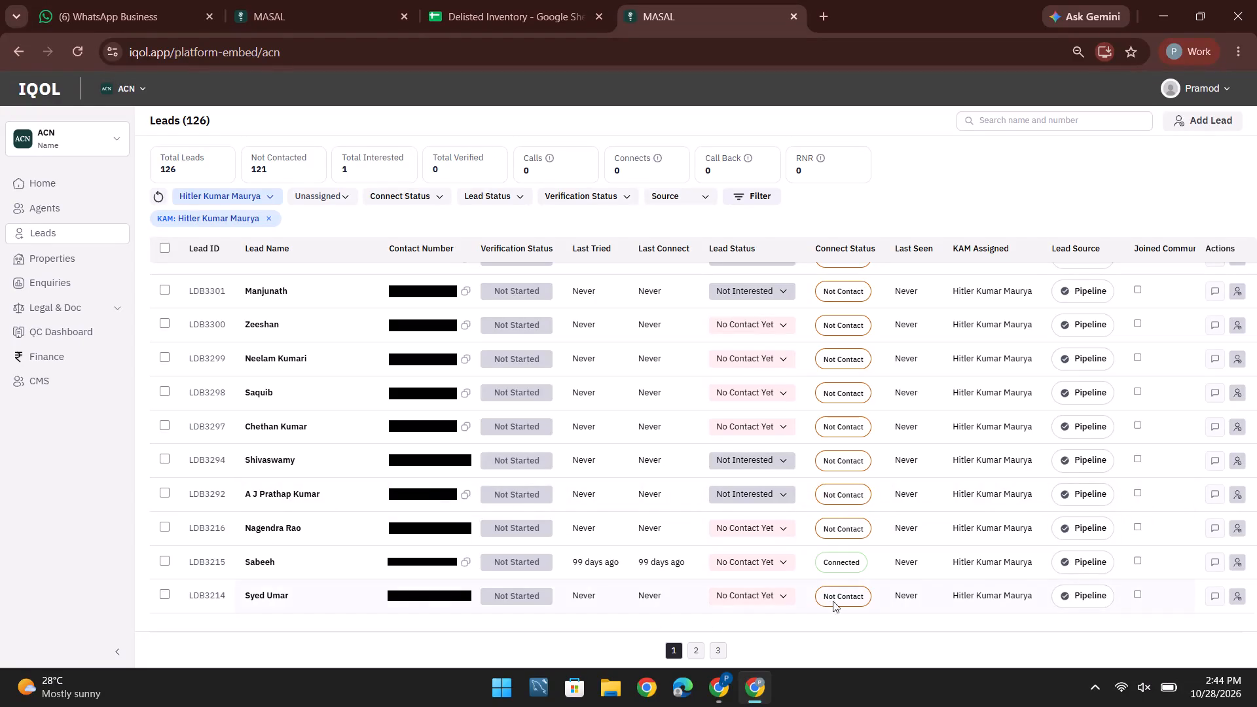
click(1207, 594)
click(835, 658)
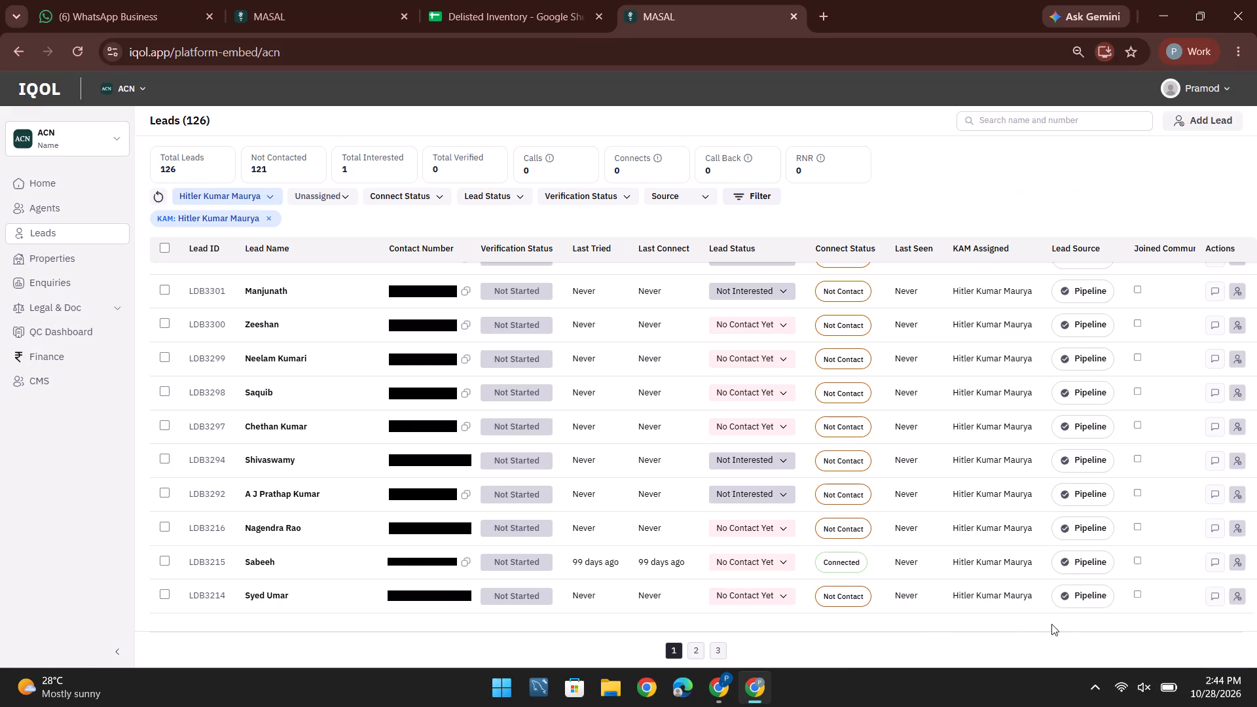
click(1210, 593)
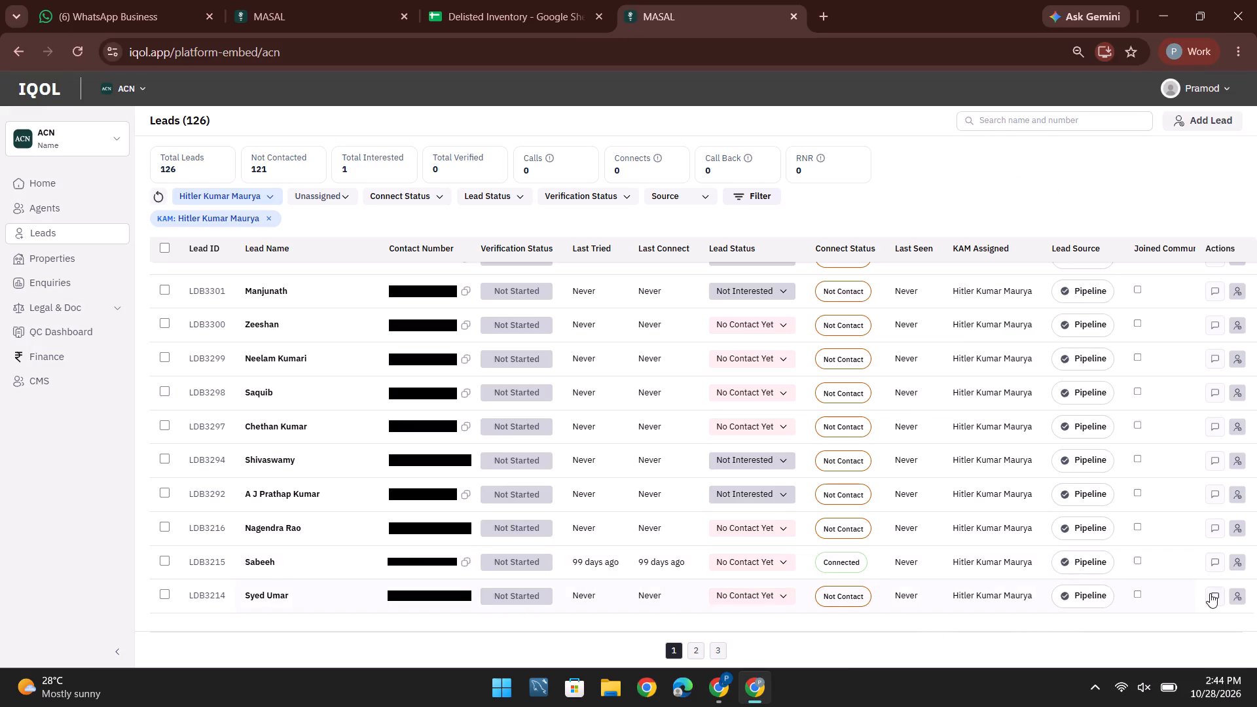
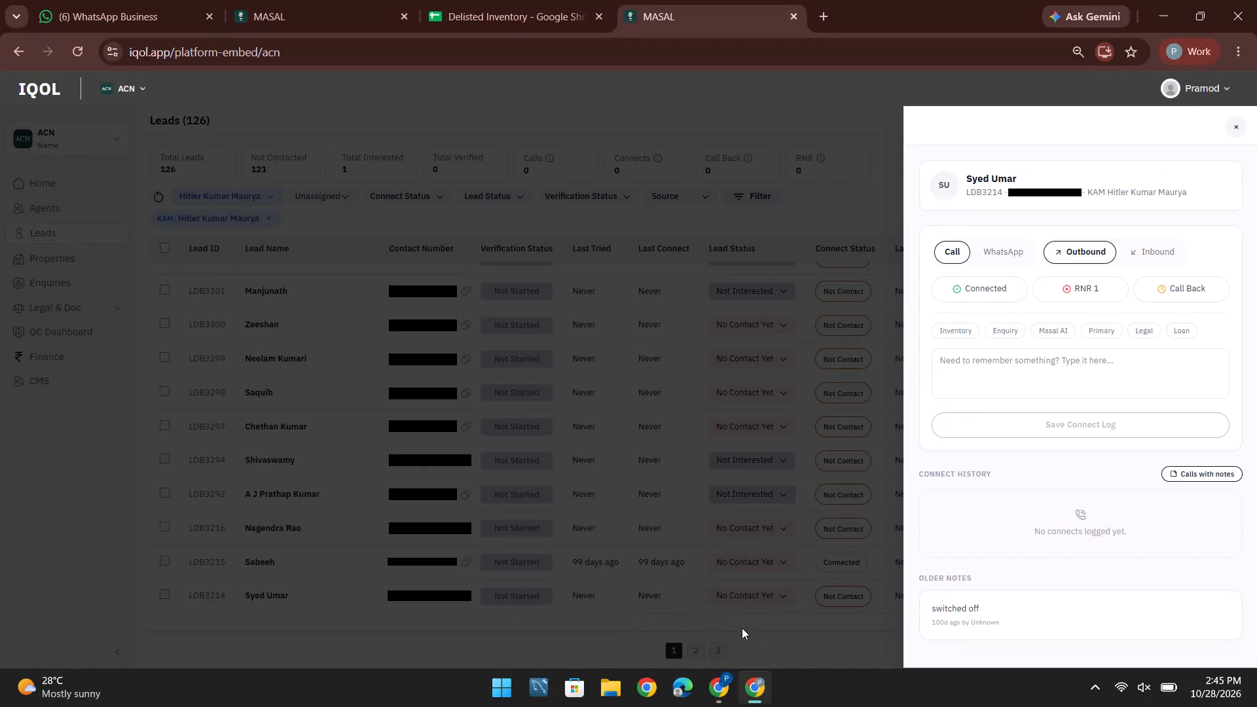
click(816, 640)
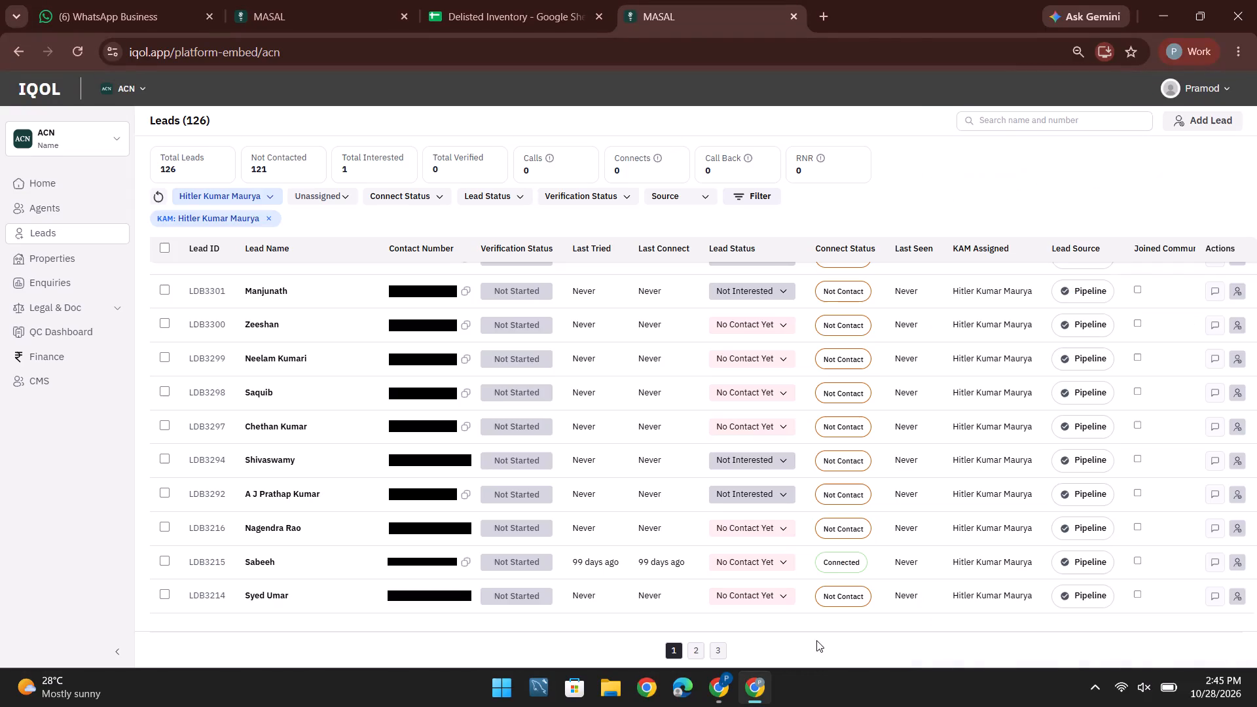
Show the hidden background app icons in the Windows system tray.
click(1093, 682)
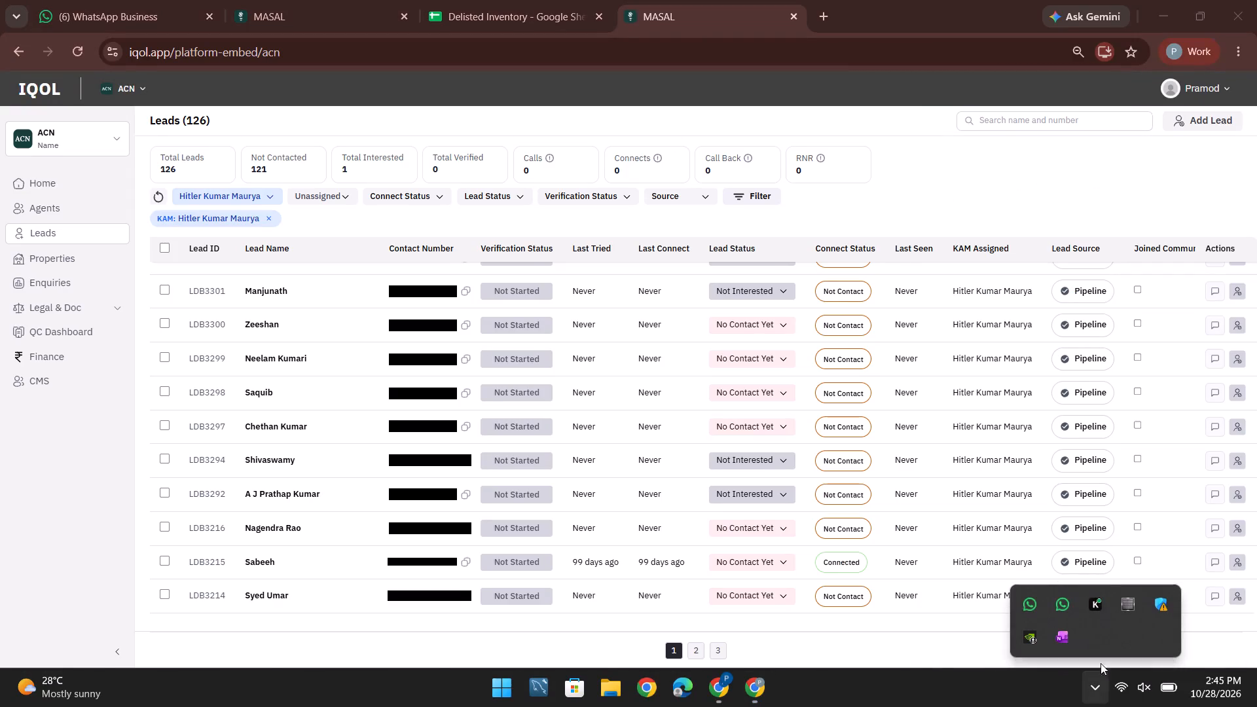
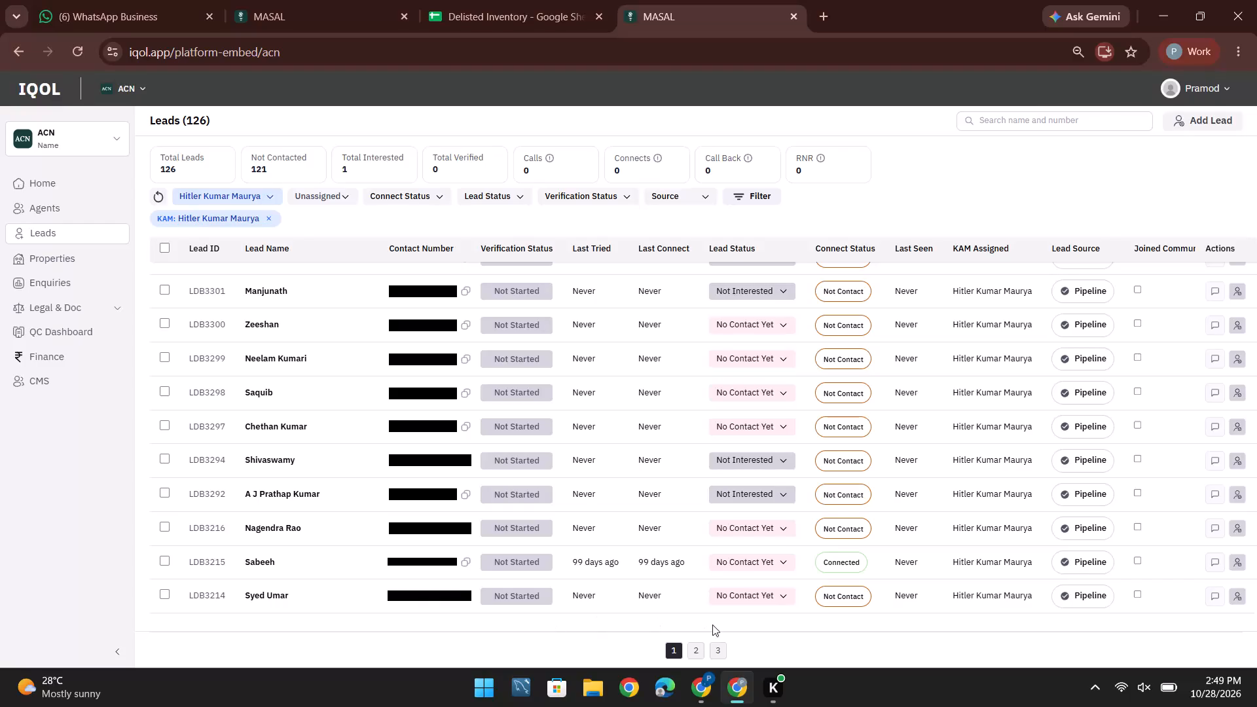
click(696, 647)
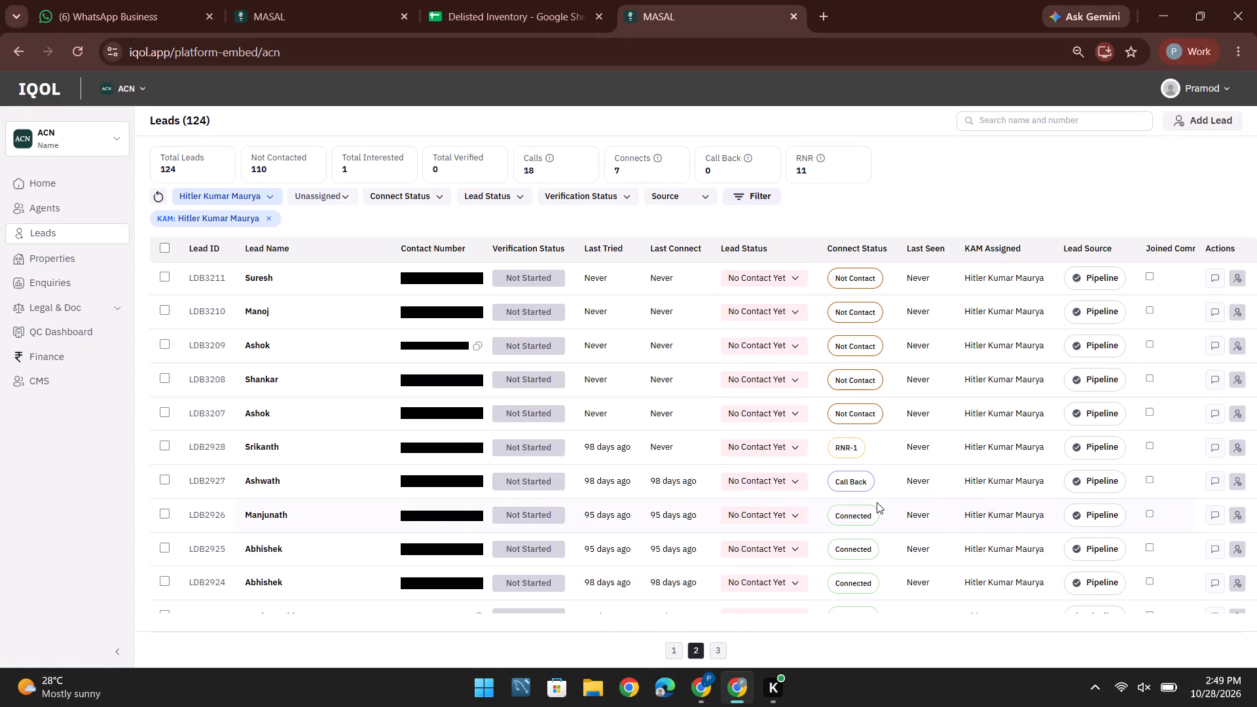
click(1210, 279)
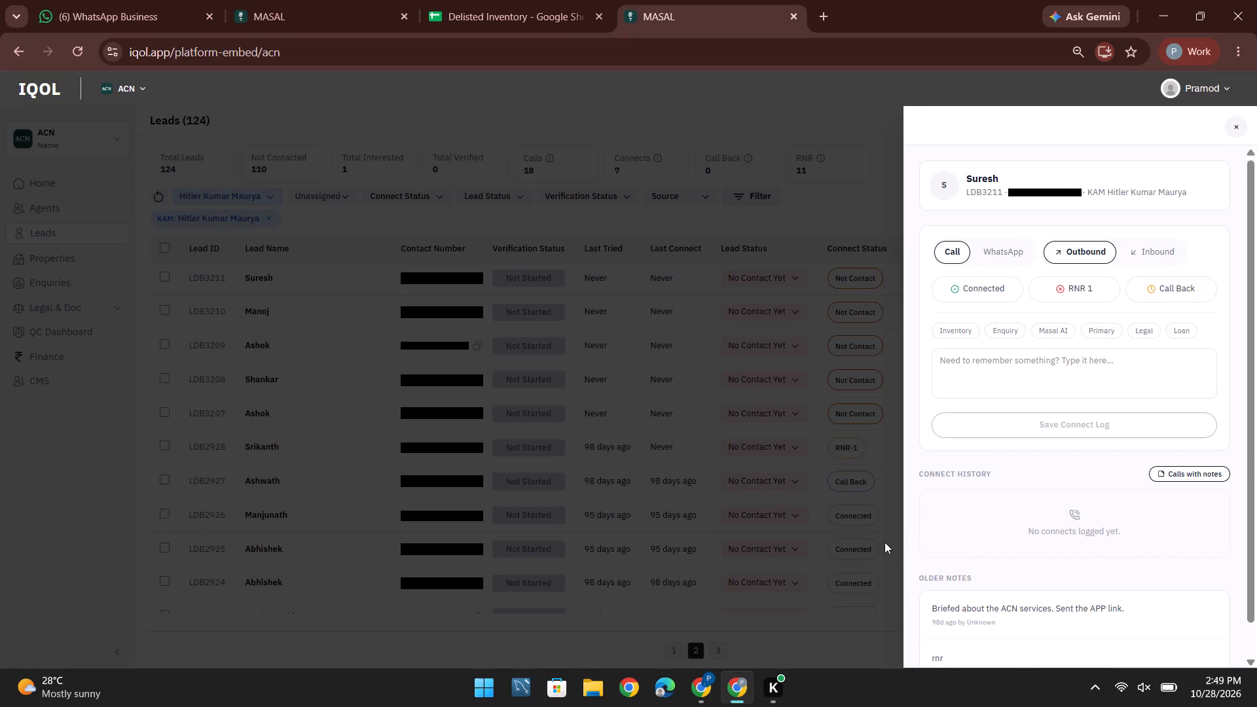
click(804, 643)
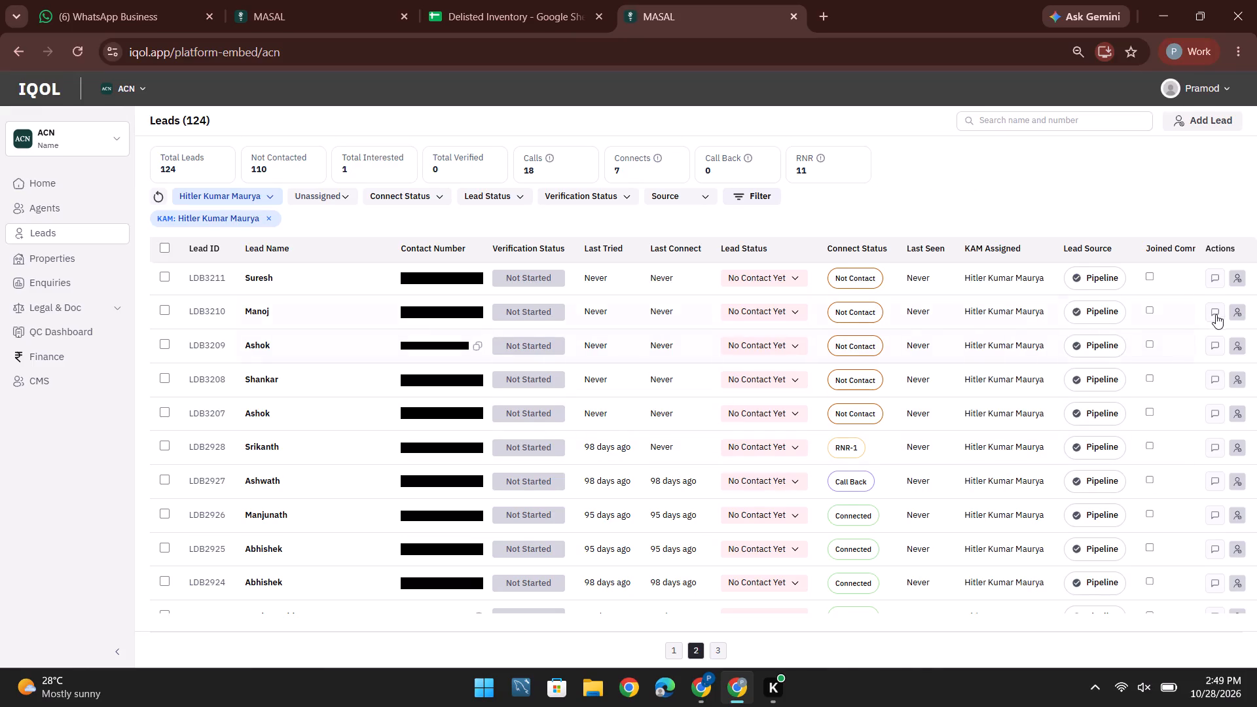
click(1216, 314)
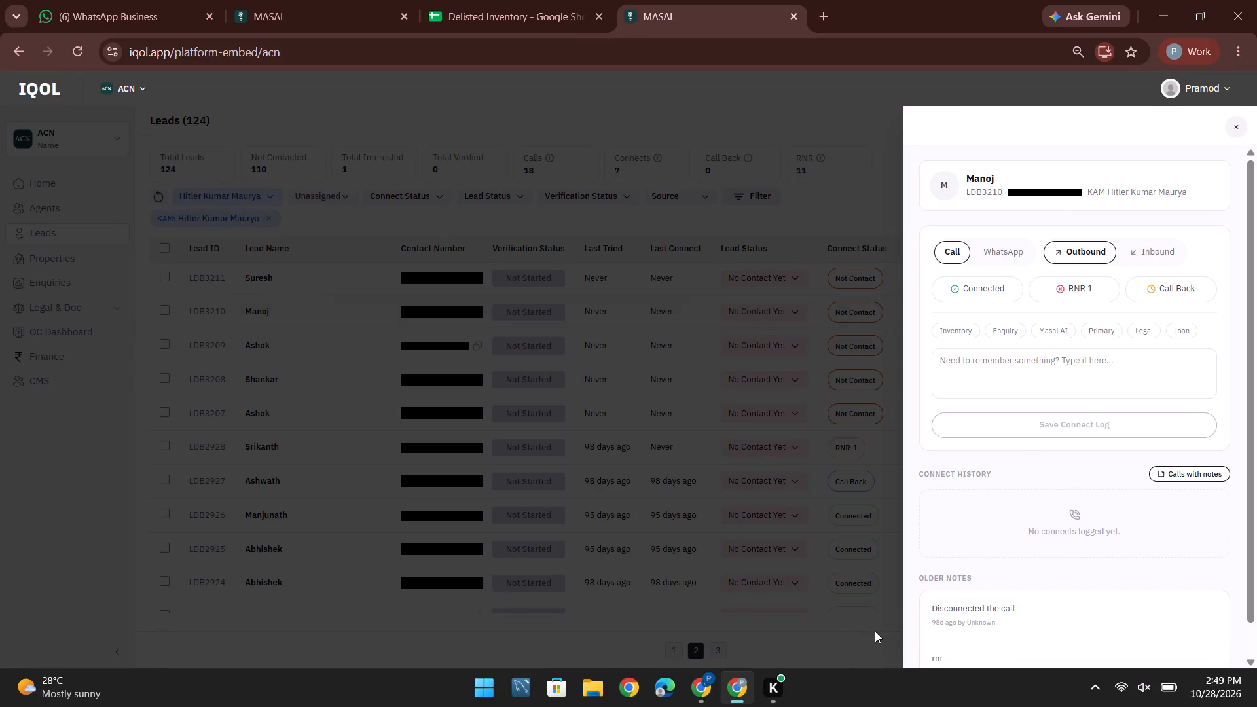
click(845, 644)
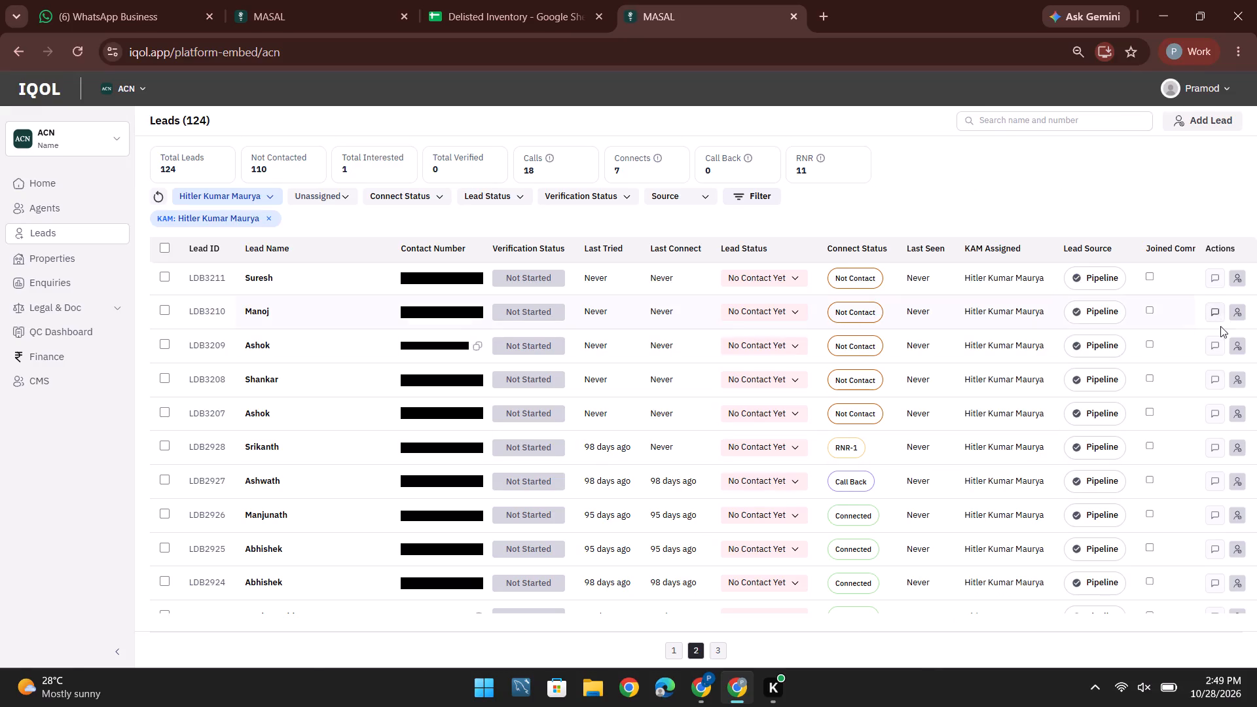
click(1212, 344)
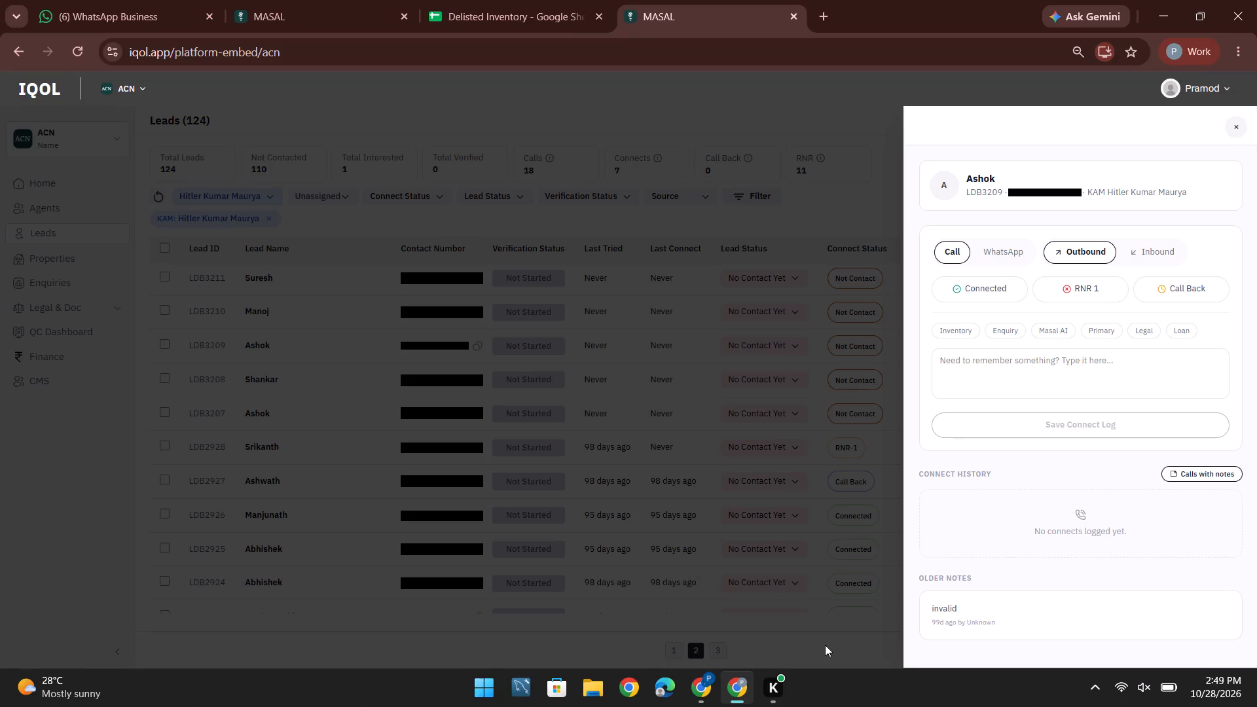
click(825, 645)
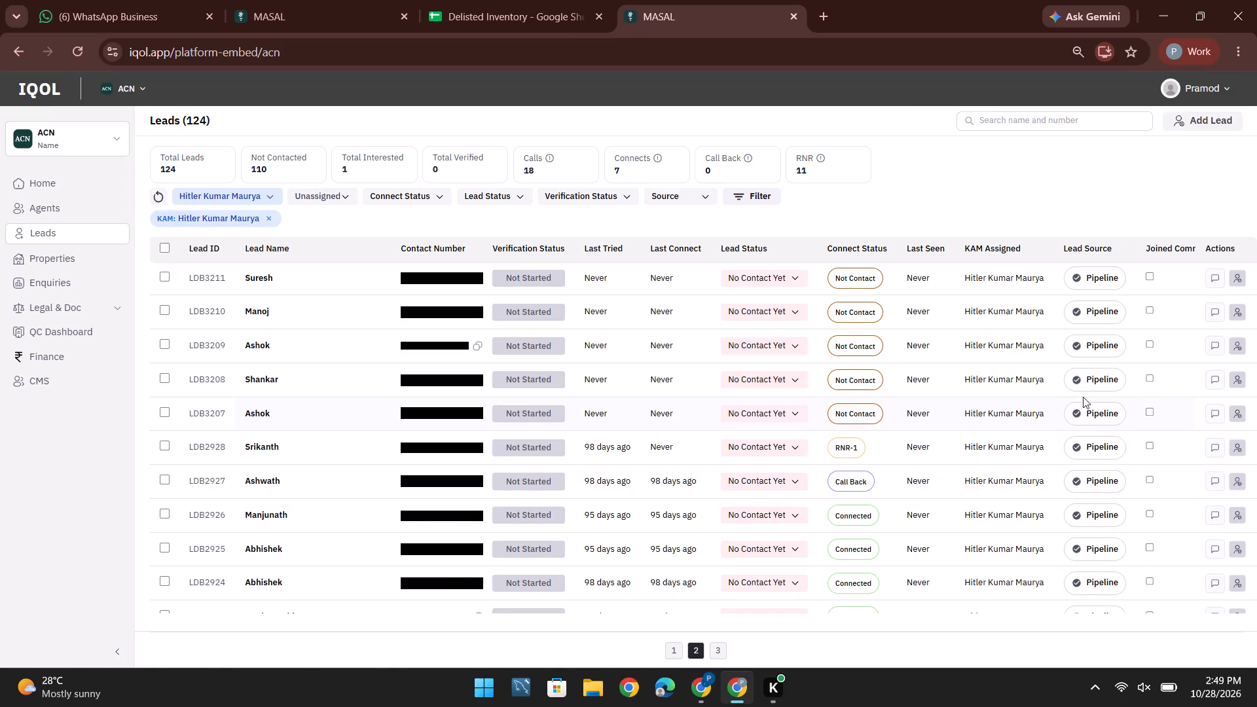
click(1213, 352)
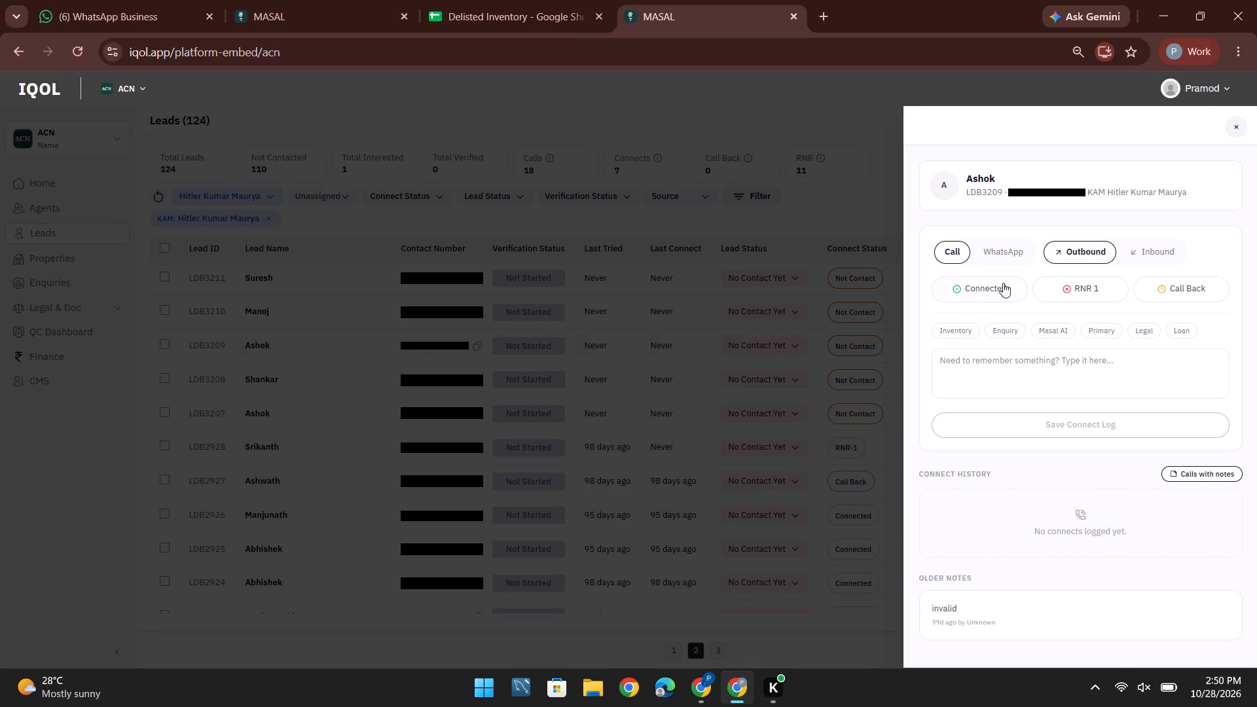
click(1099, 287)
click(1019, 369)
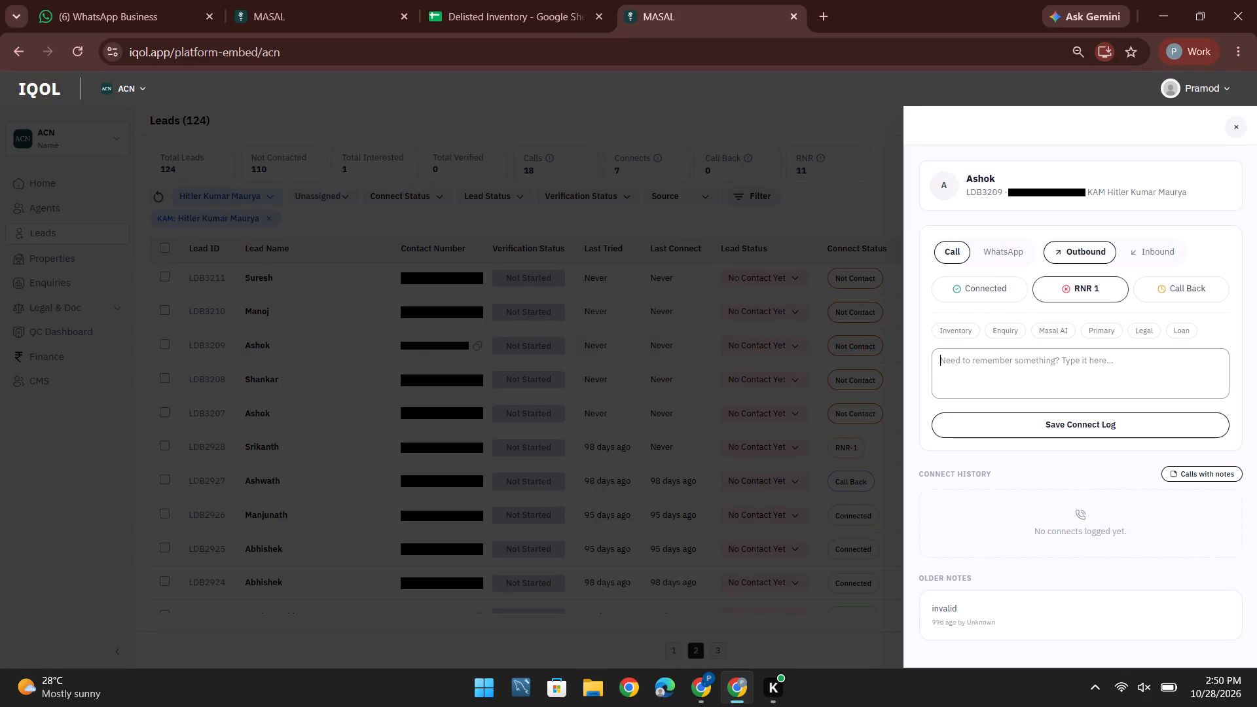
text(number d)
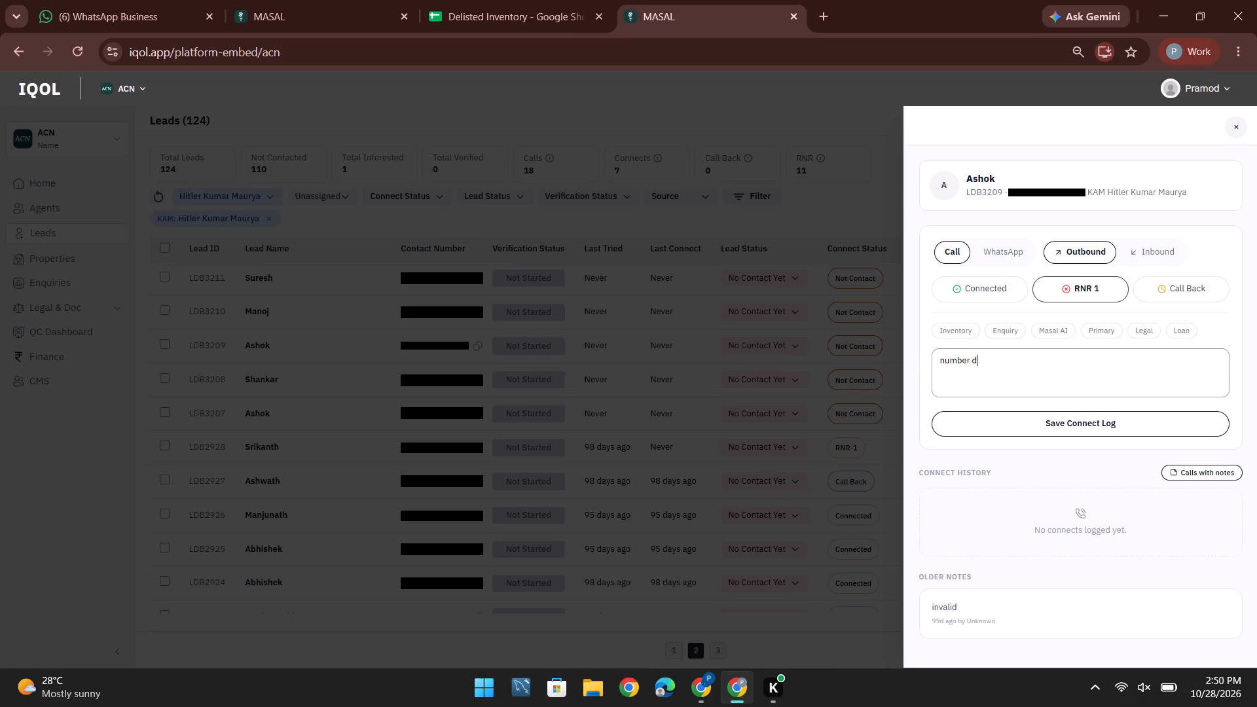
text(oes)
key(space)
text(not ex)
text(sists)
key(BackSpace)
key(BackSpace)
key(BackSpace)
key(BackSpace)
key(BackSpace)
key(i)
text(sts)
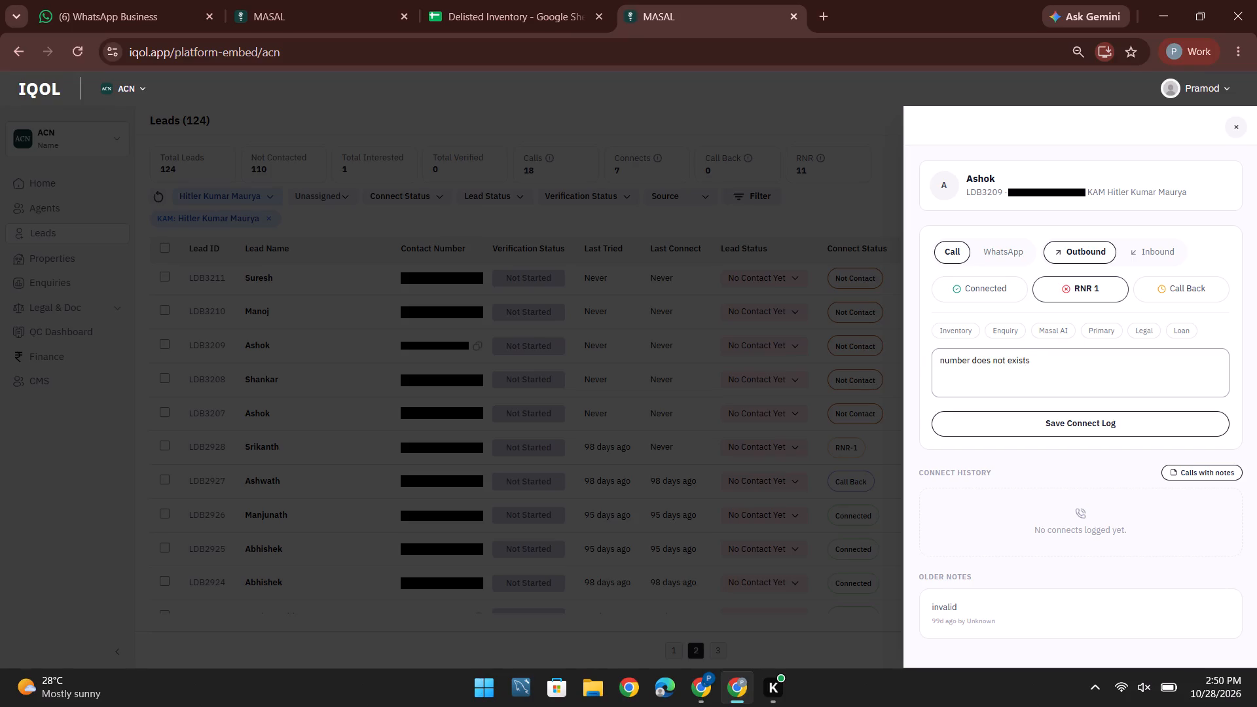
click(1078, 420)
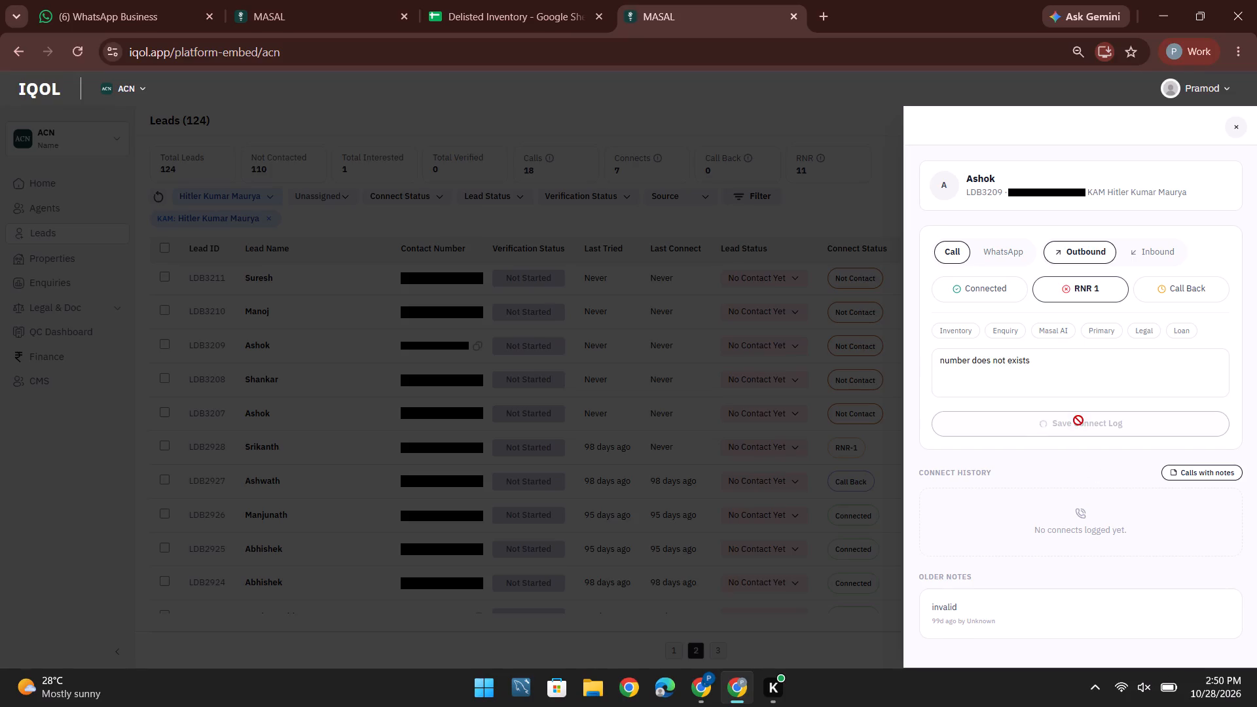
click(809, 657)
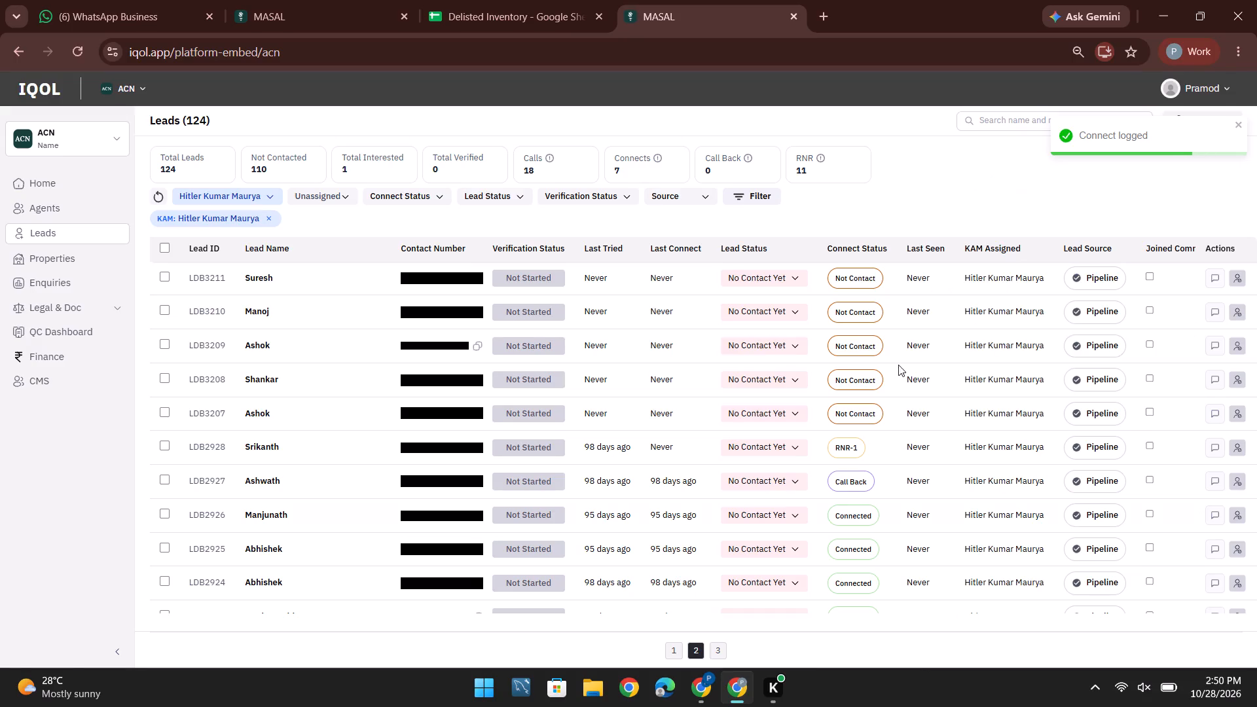
scroll(1157, 388, down, 1)
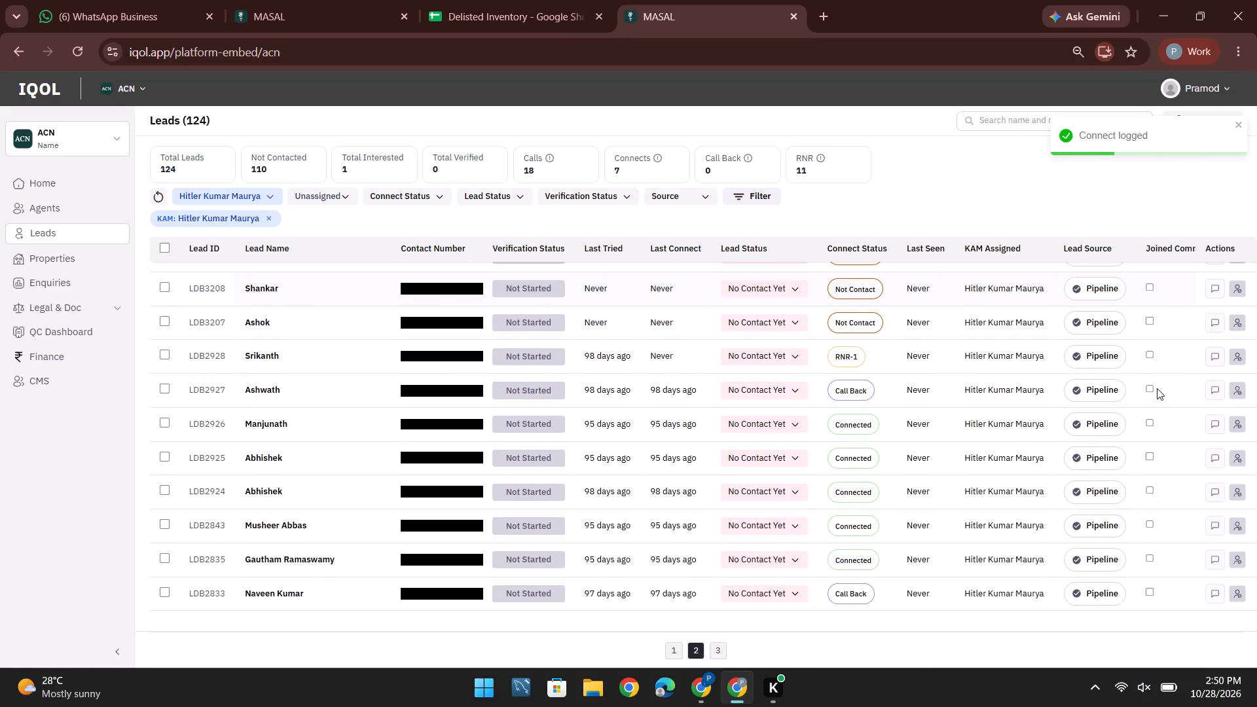
scroll(1157, 388, down, 1)
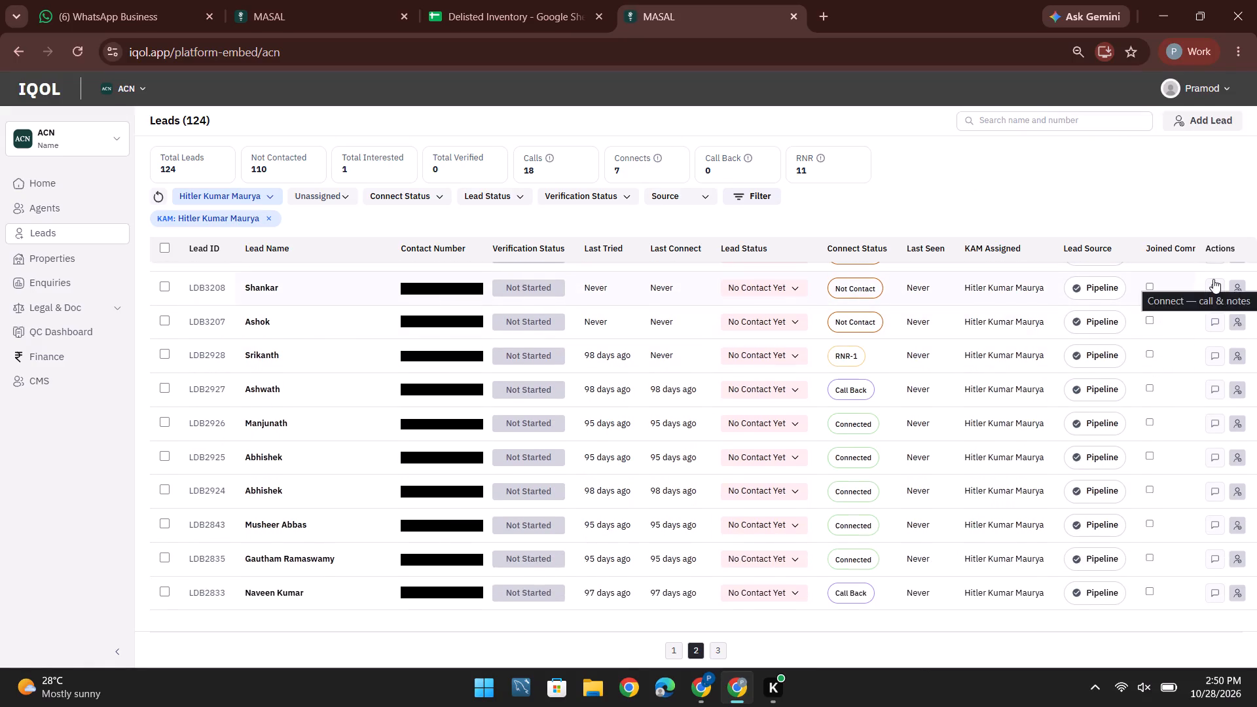
click(1213, 279)
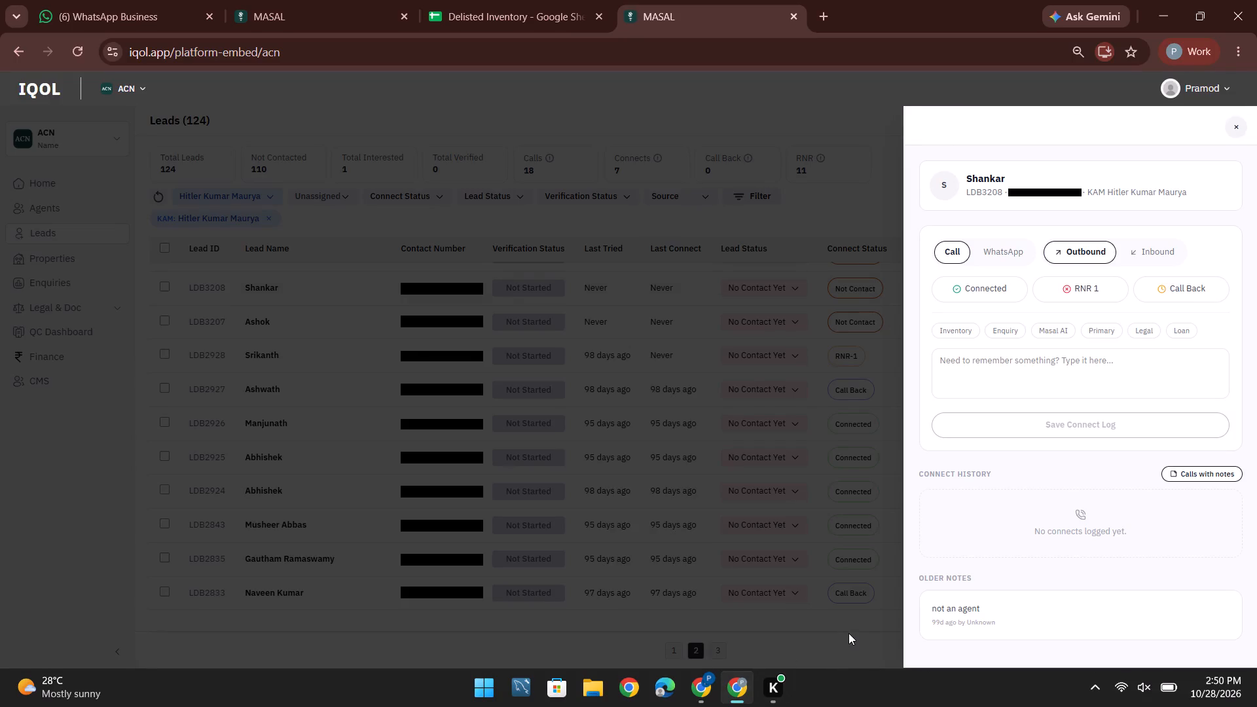
click(848, 633)
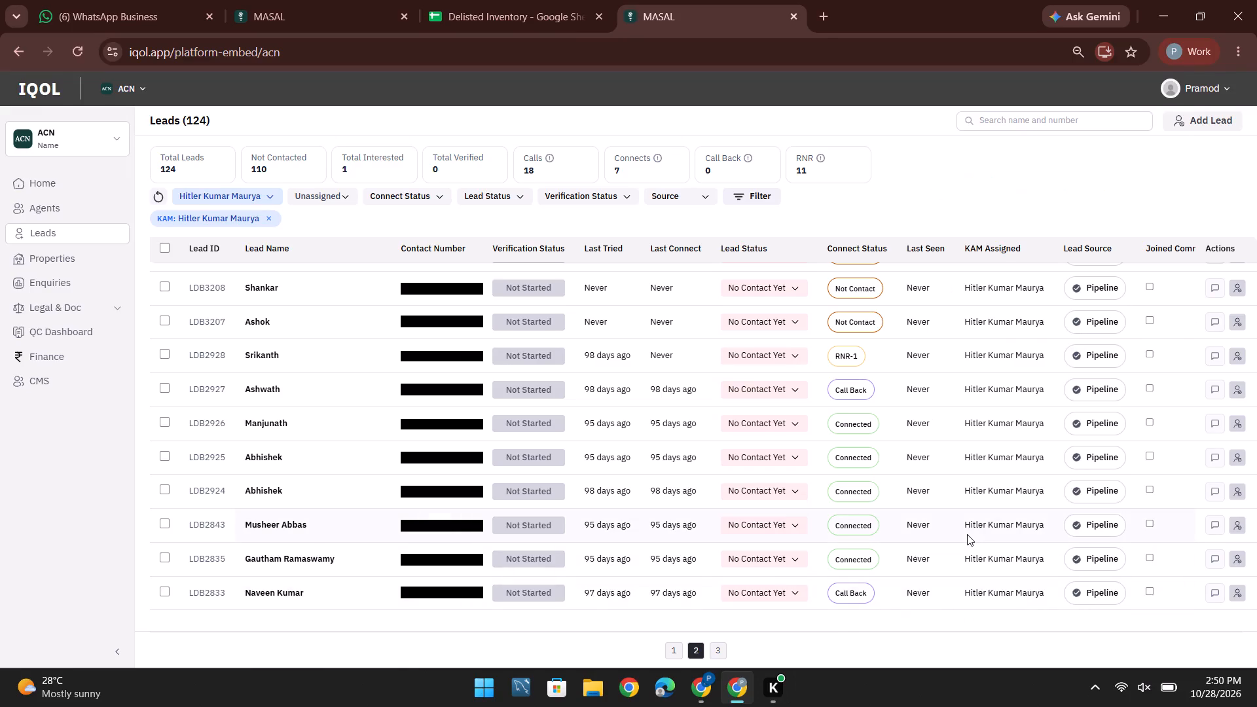
scroll(967, 534, right, 1)
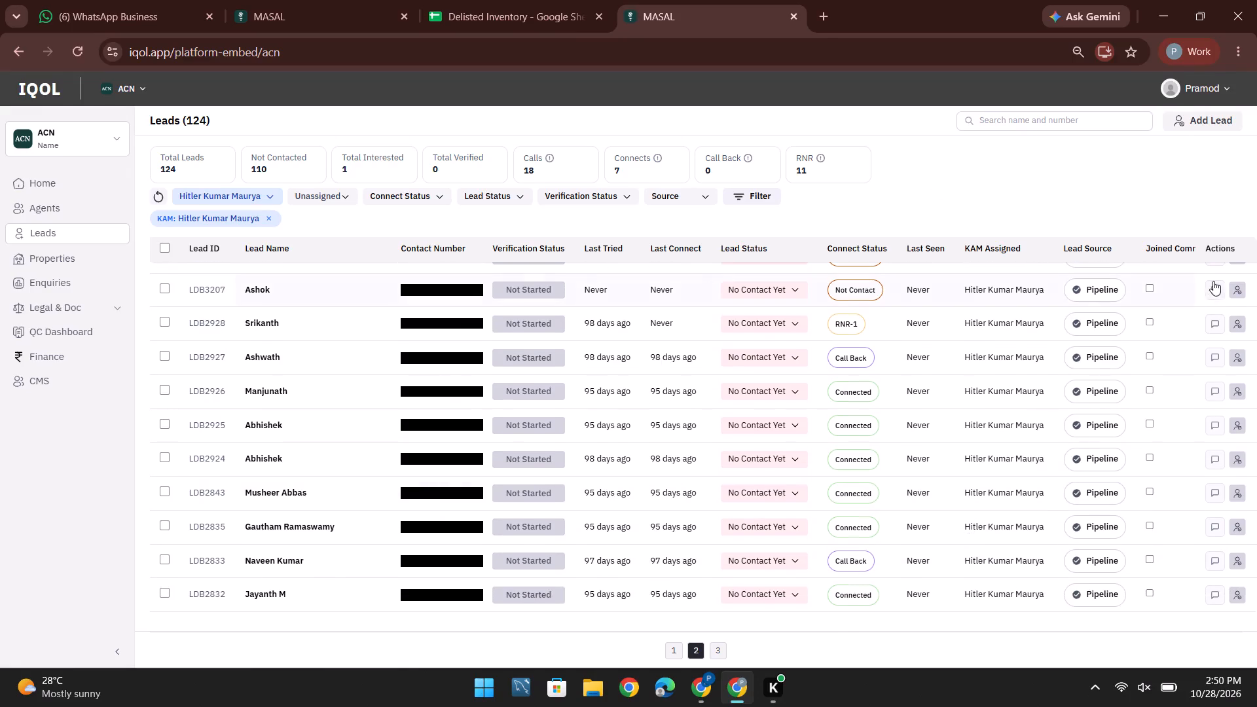
click(1217, 289)
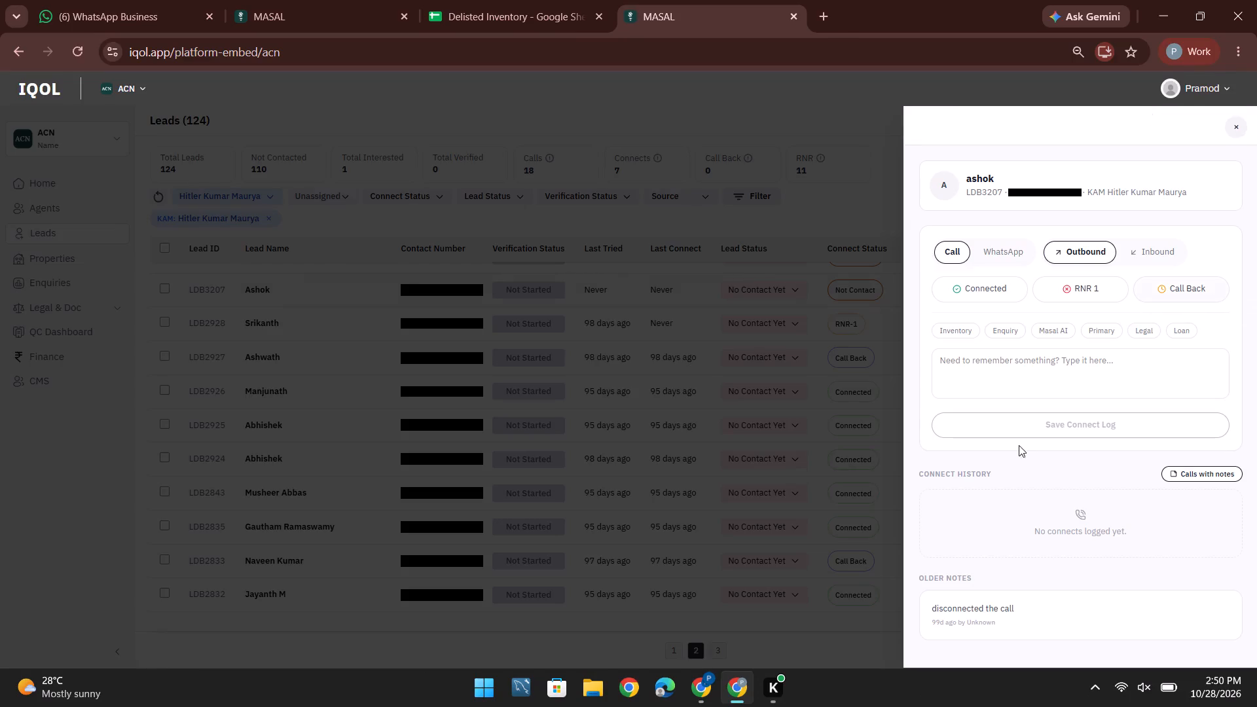
click(860, 635)
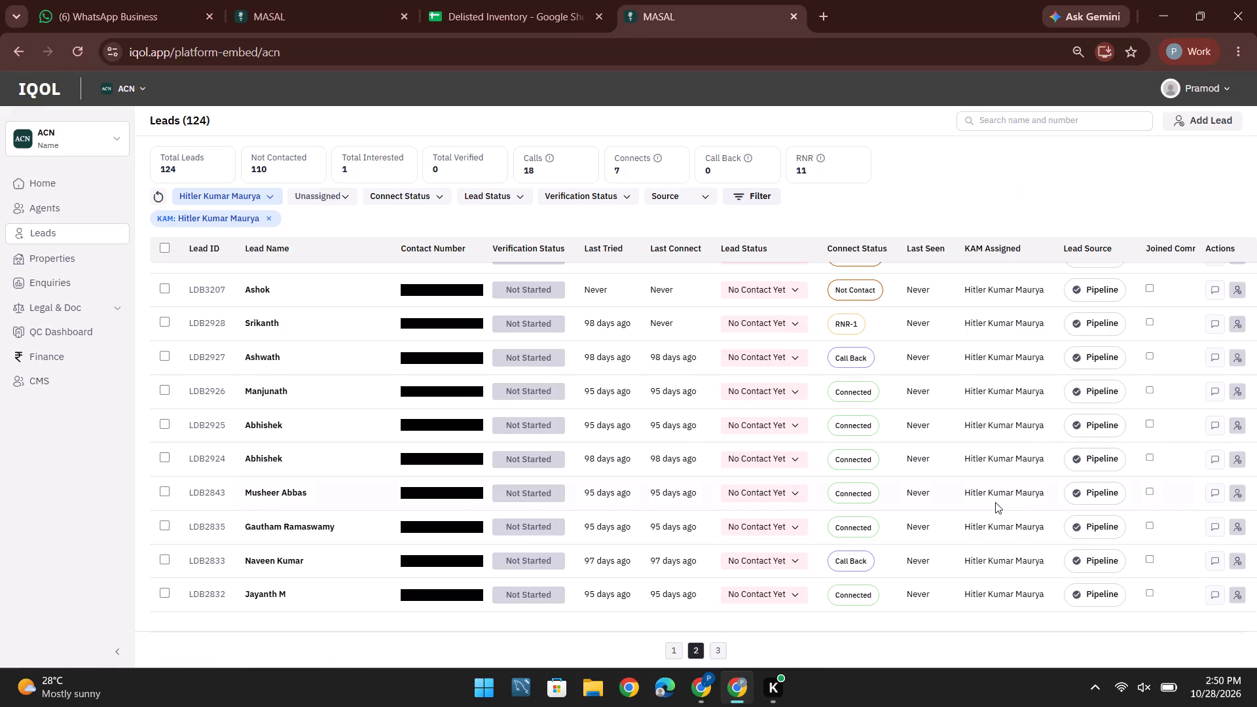
scroll(995, 502, right, 1)
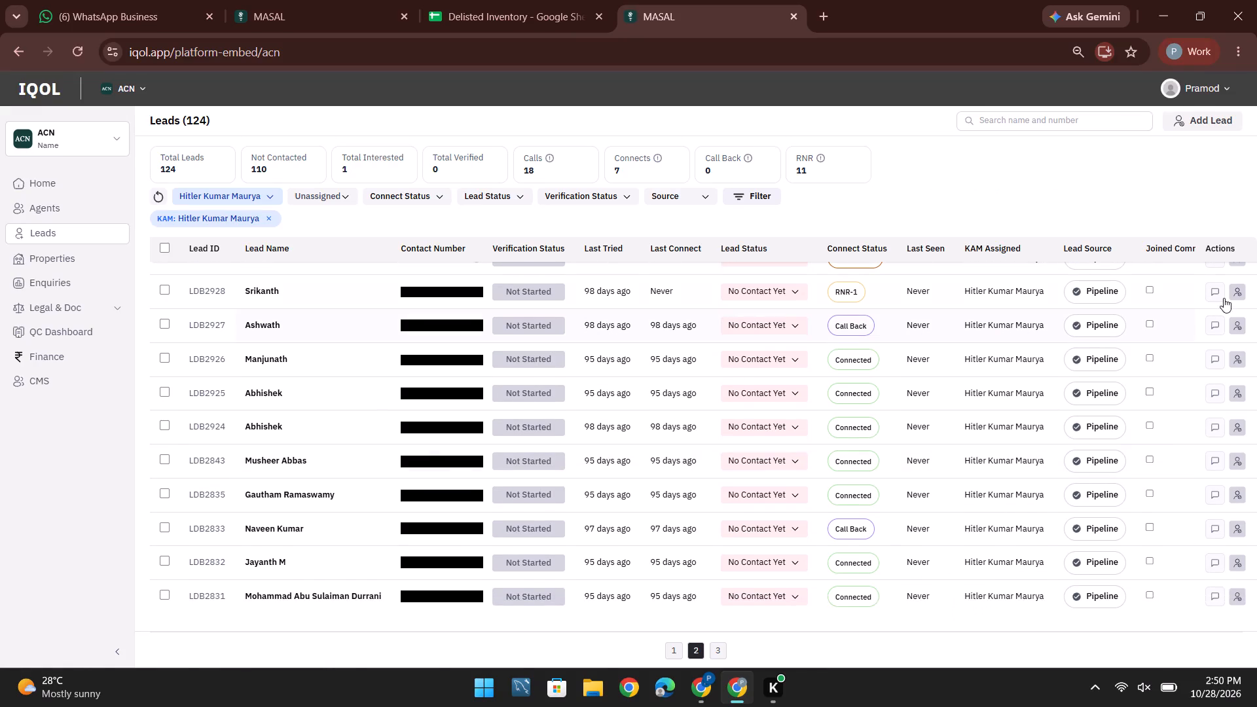
click(1218, 297)
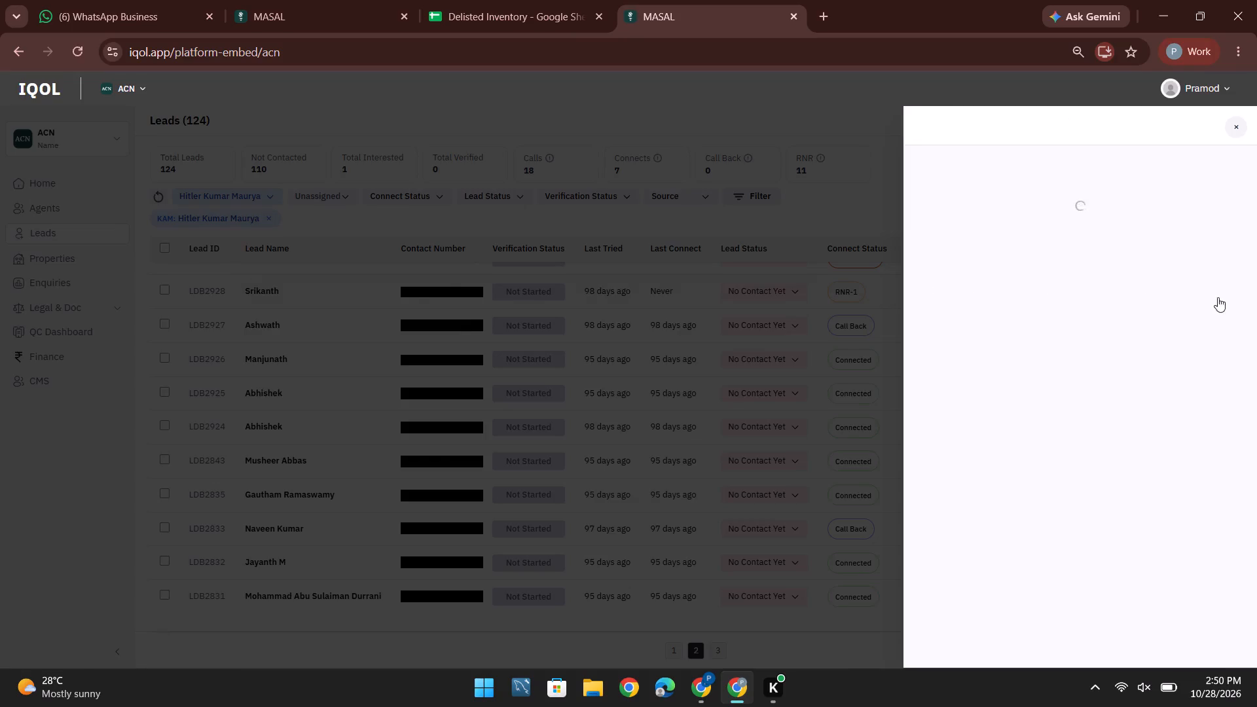
click(871, 636)
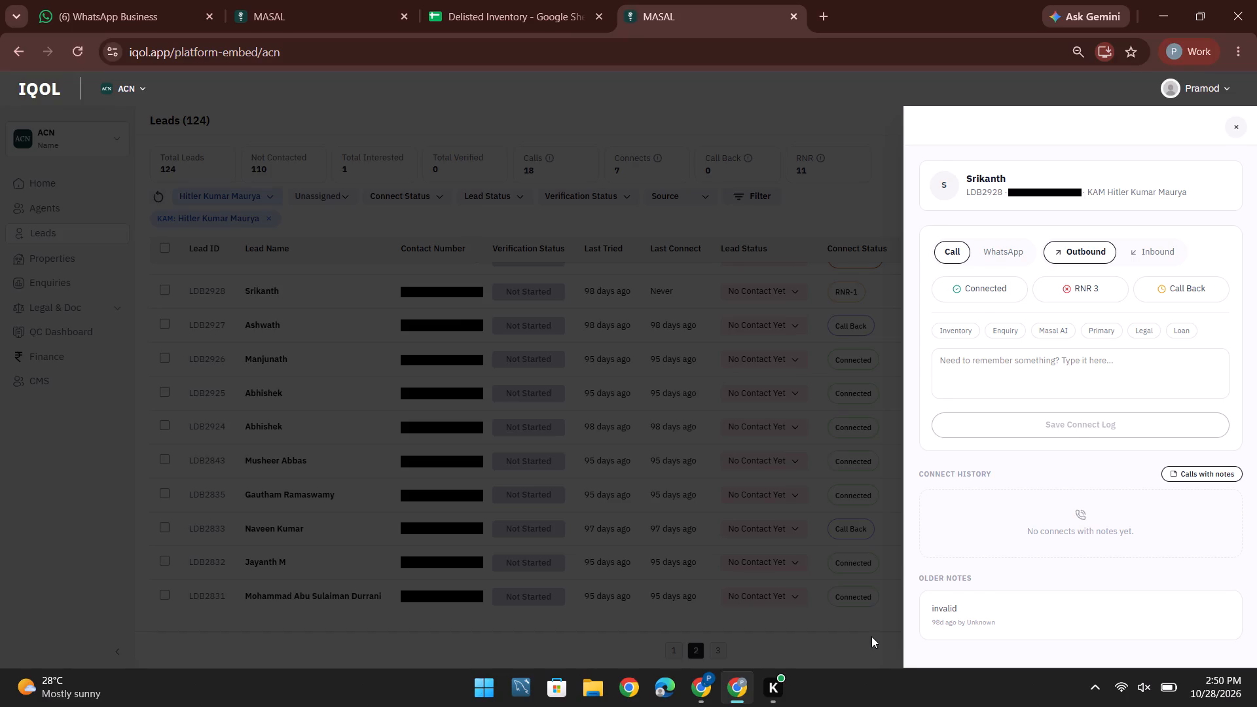
click(1241, 293)
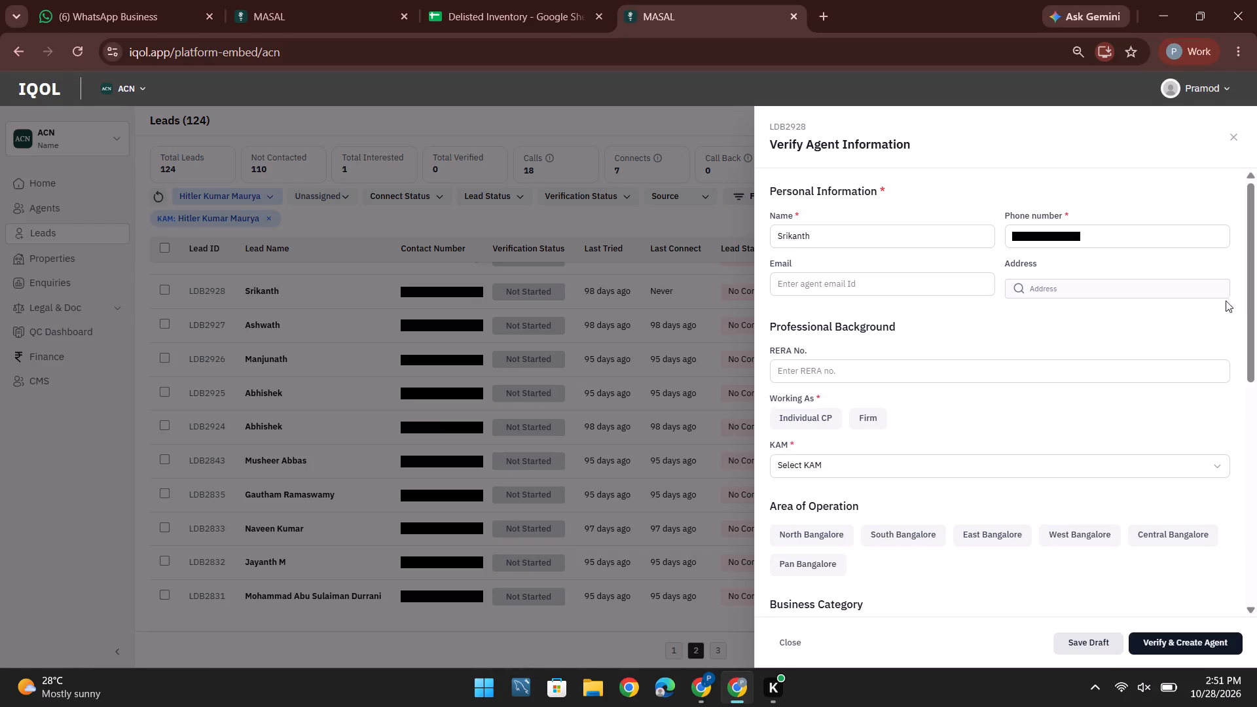
click(684, 630)
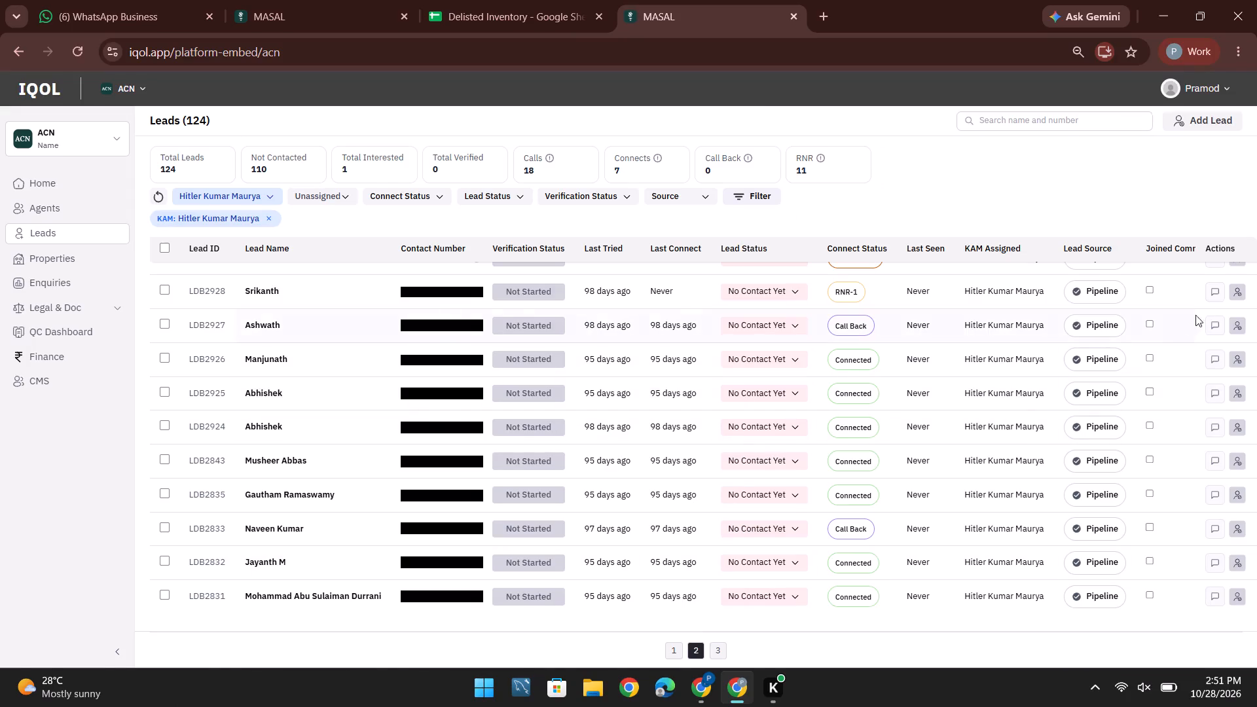
click(1214, 293)
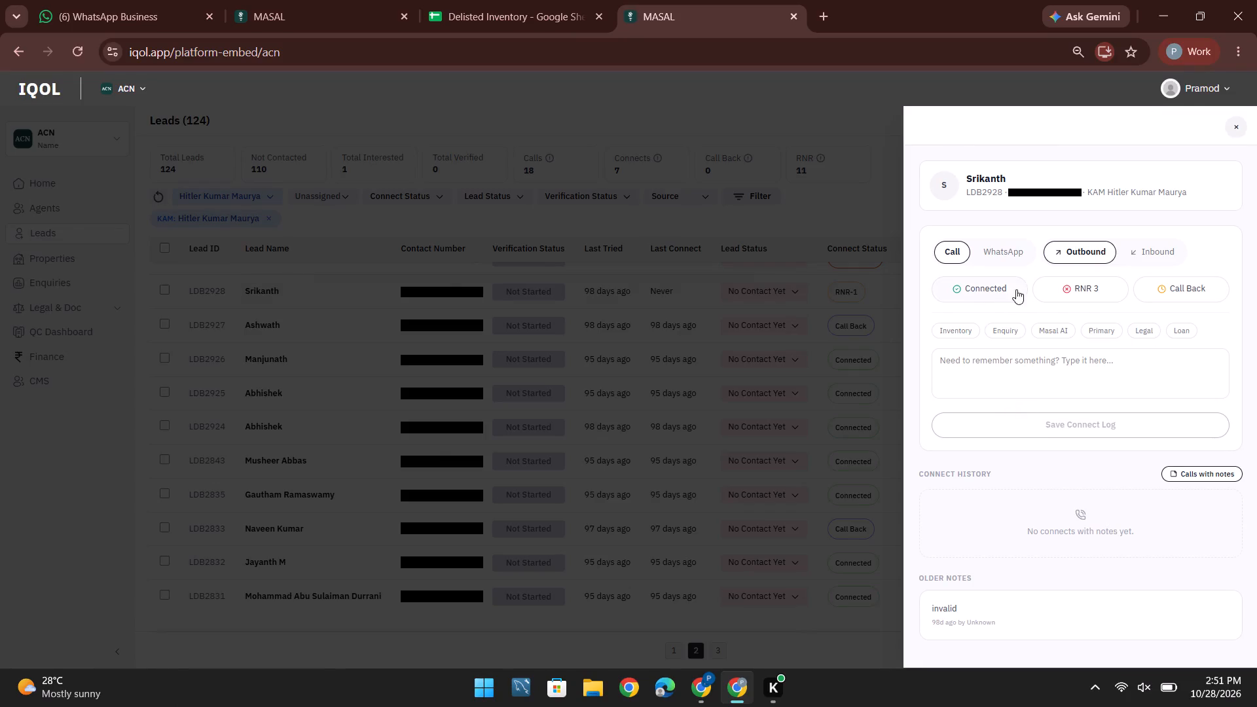
click(1081, 293)
click(1006, 368)
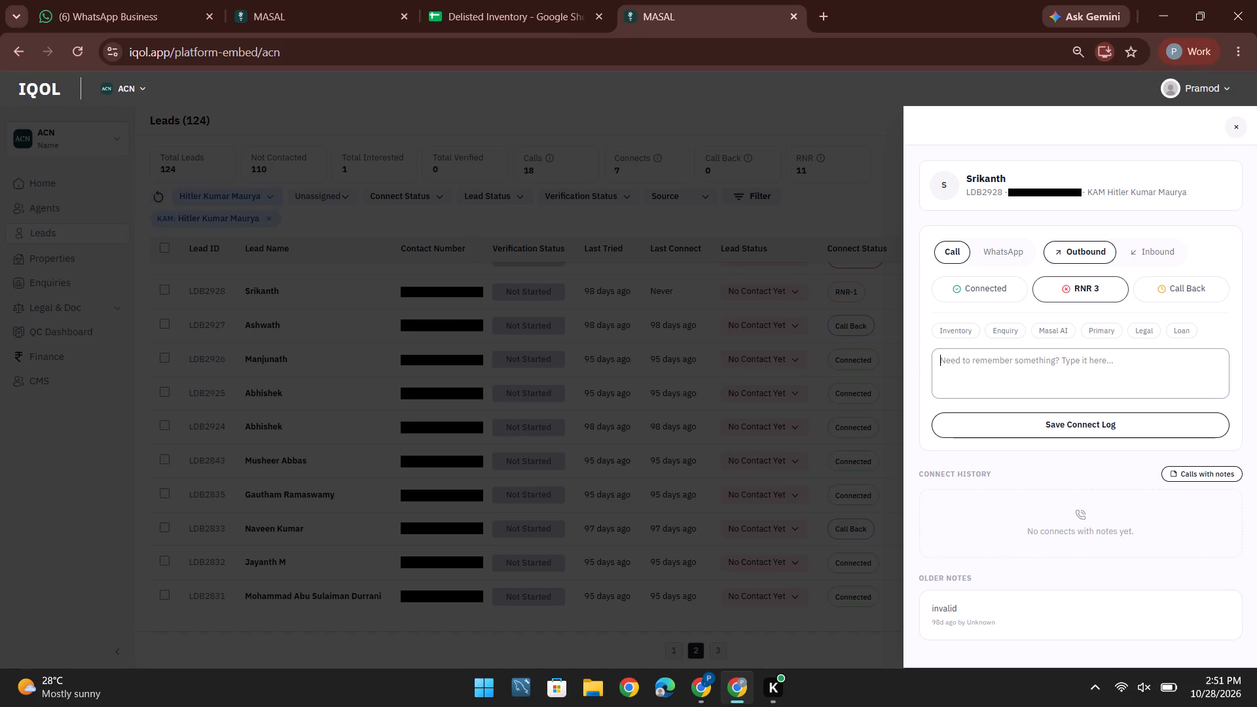
text(number d)
text(oes n)
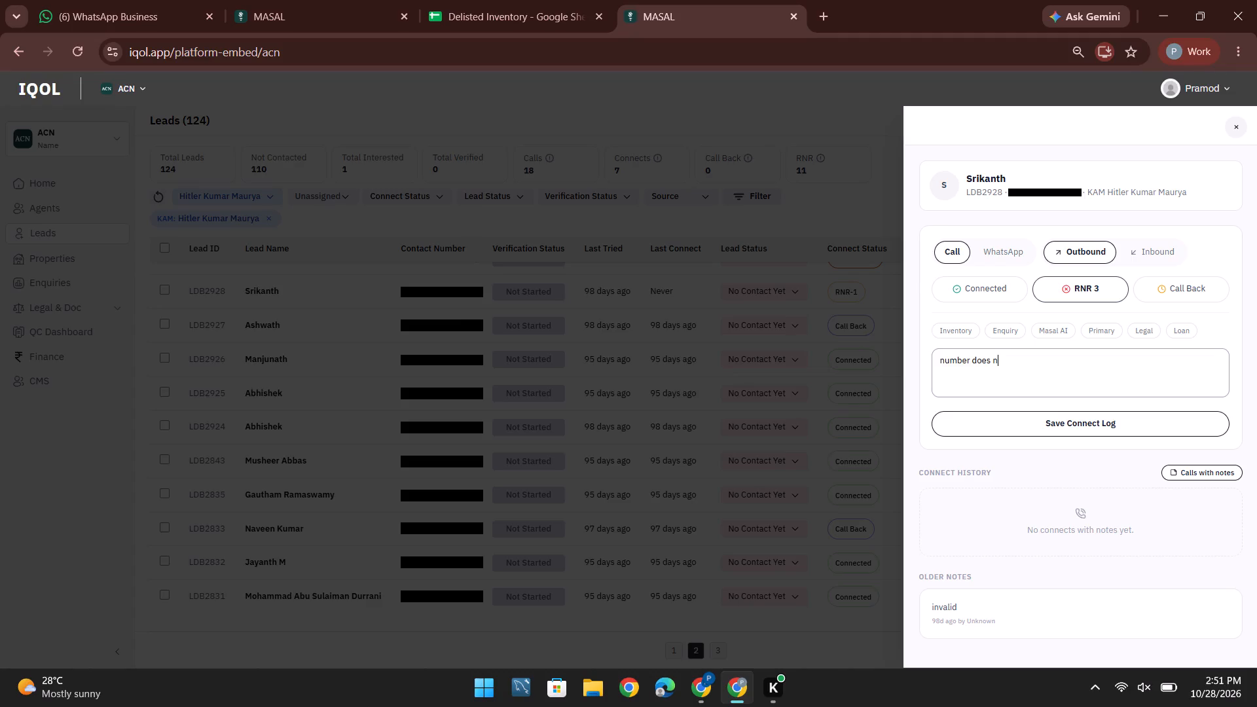
key(o)
text(t)
key(space)
text(exa)
key(BackSpace)
text(sists)
click(1117, 425)
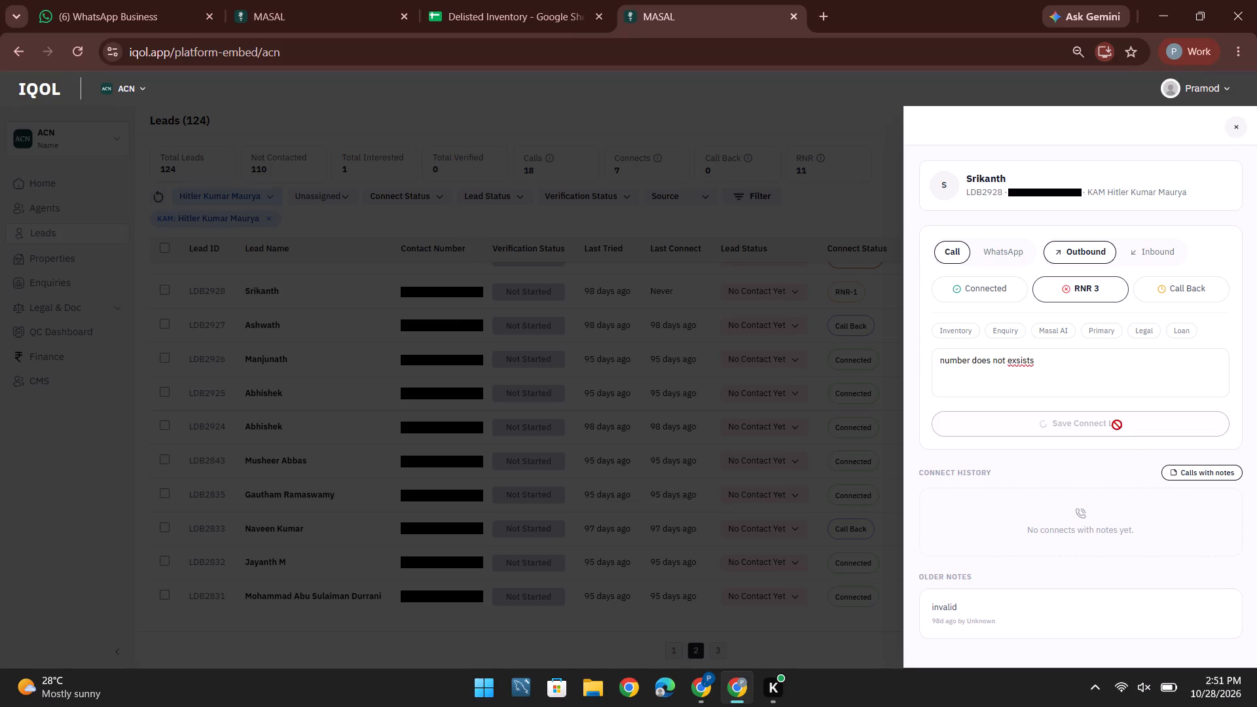
click(820, 644)
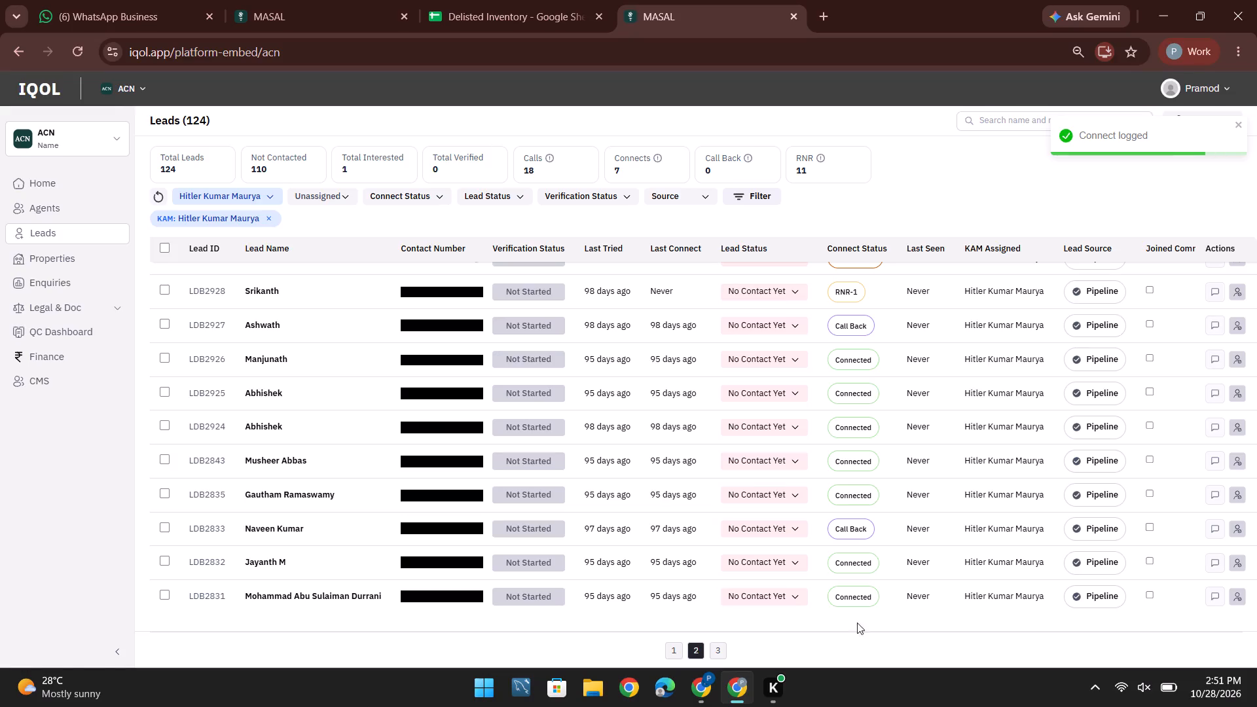
scroll(947, 556, down, 1)
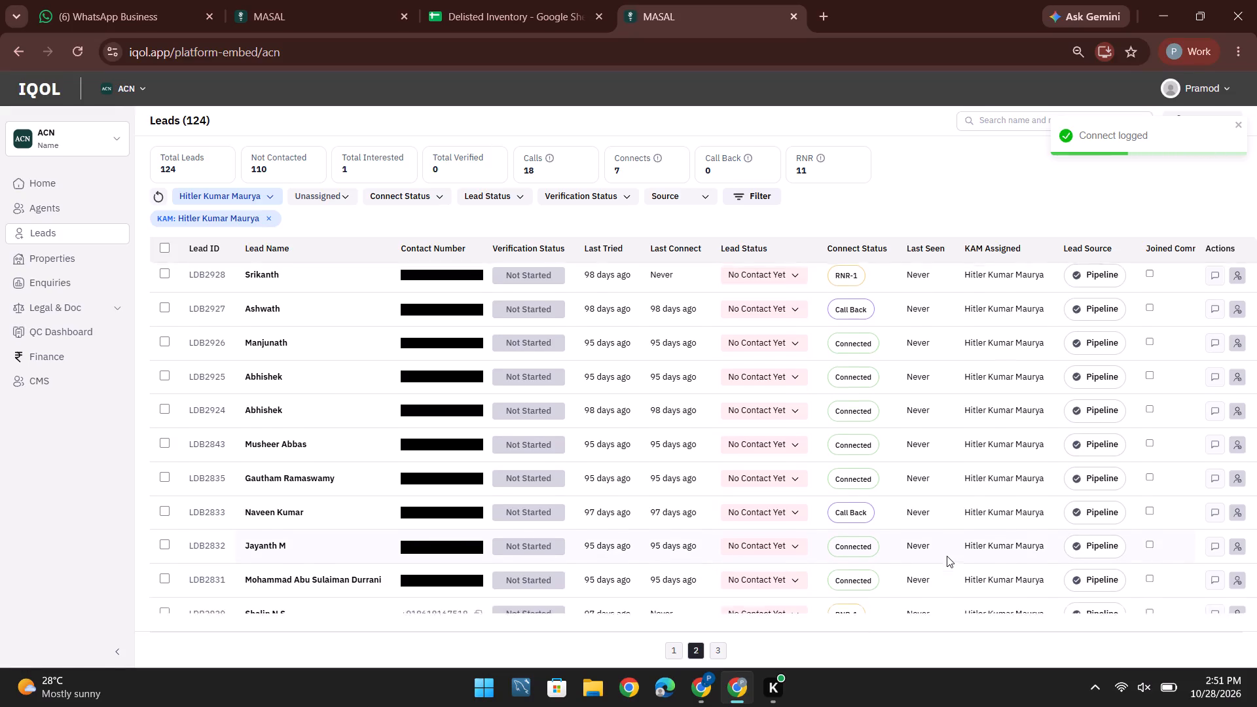
scroll(947, 556, down, 1)
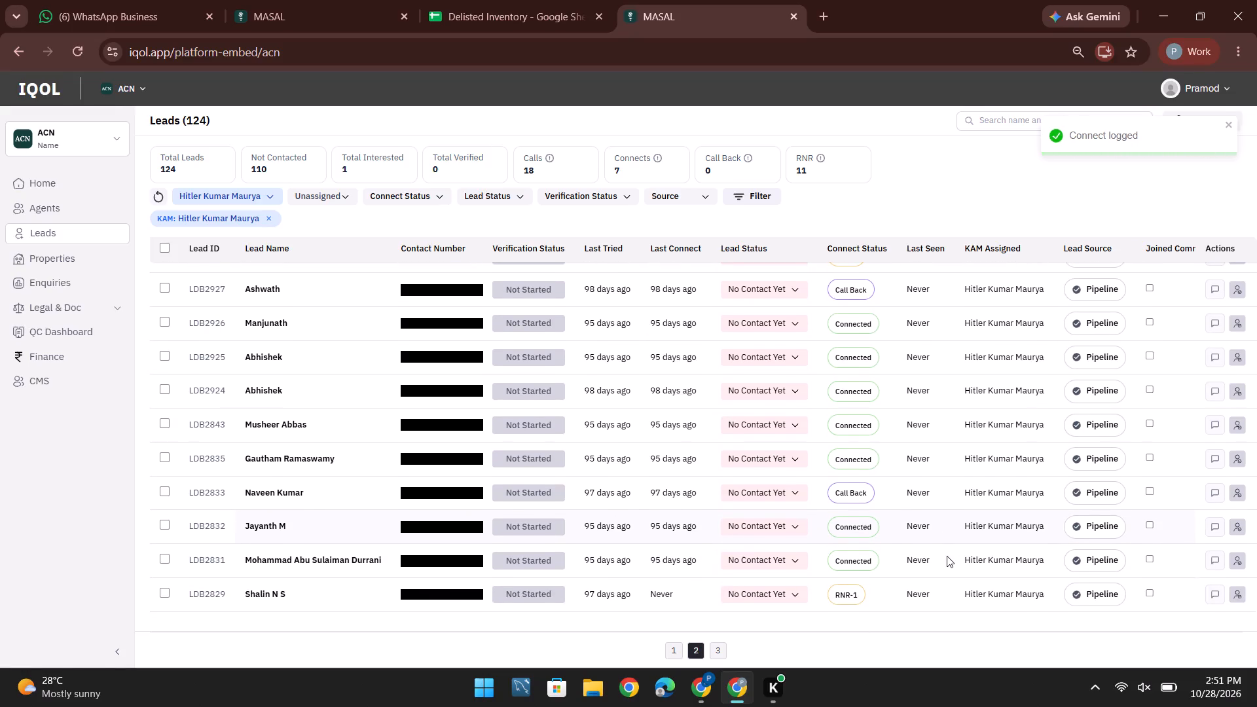
scroll(947, 556, right, 1)
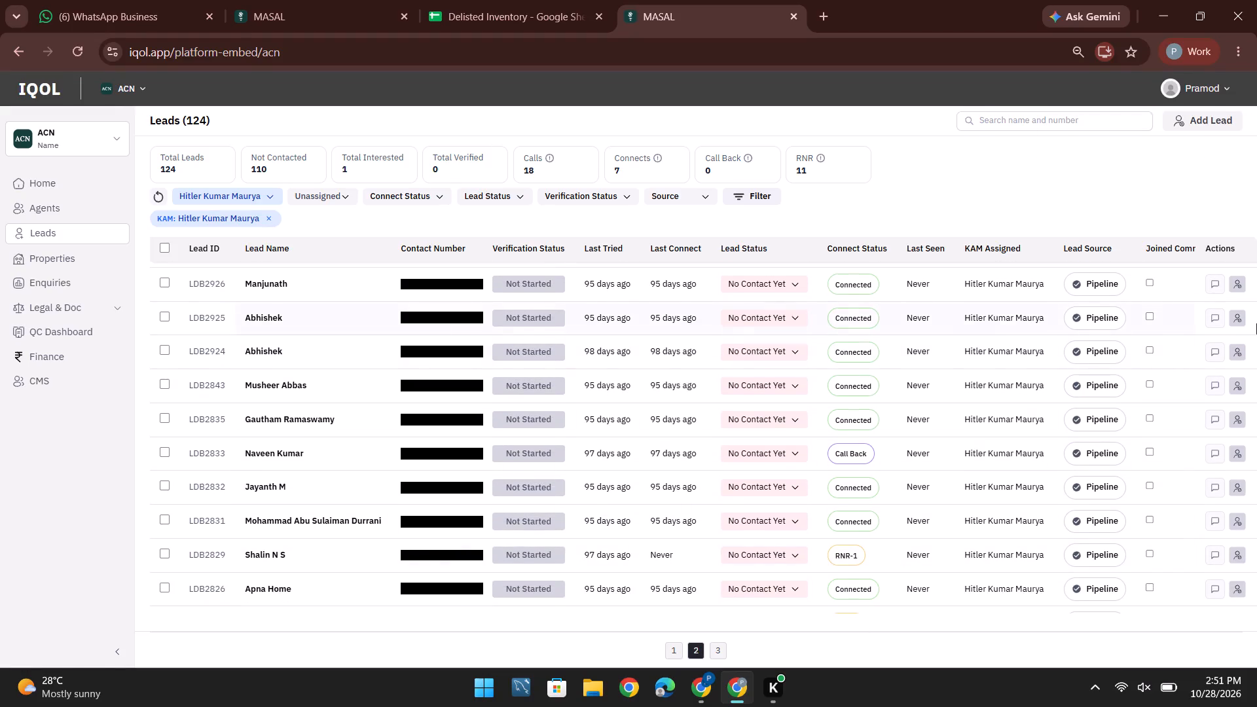
click(1222, 286)
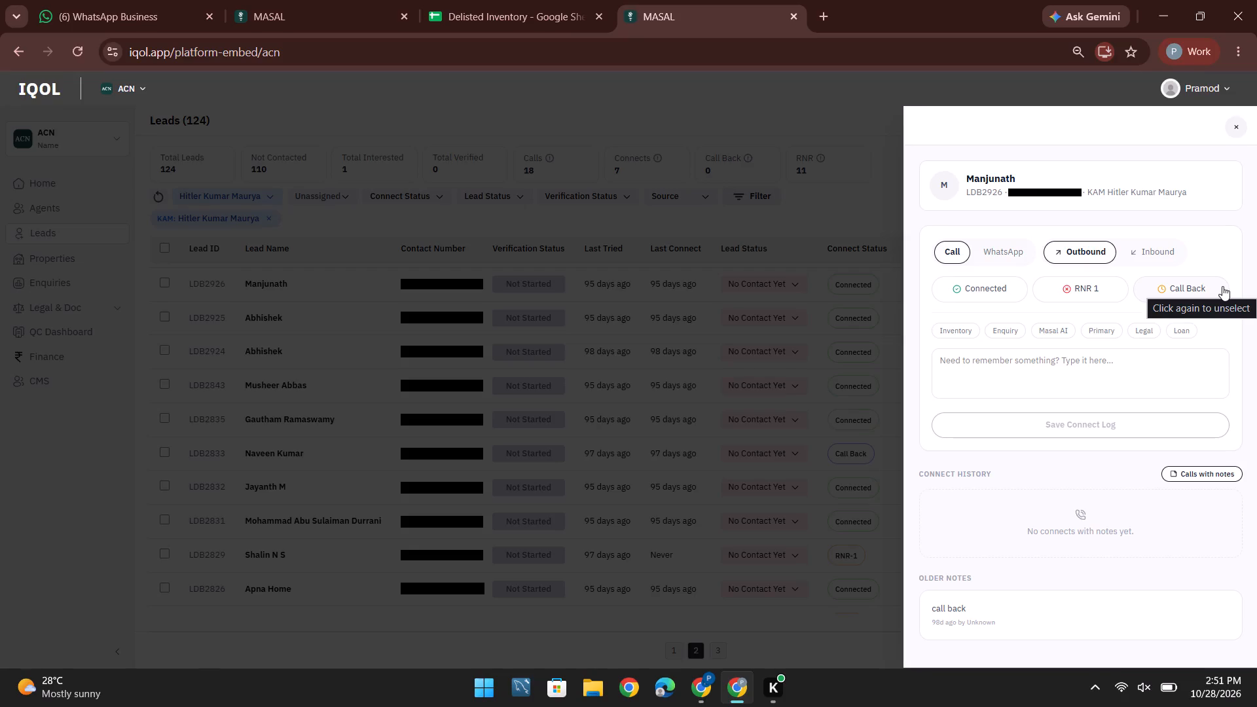
click(838, 638)
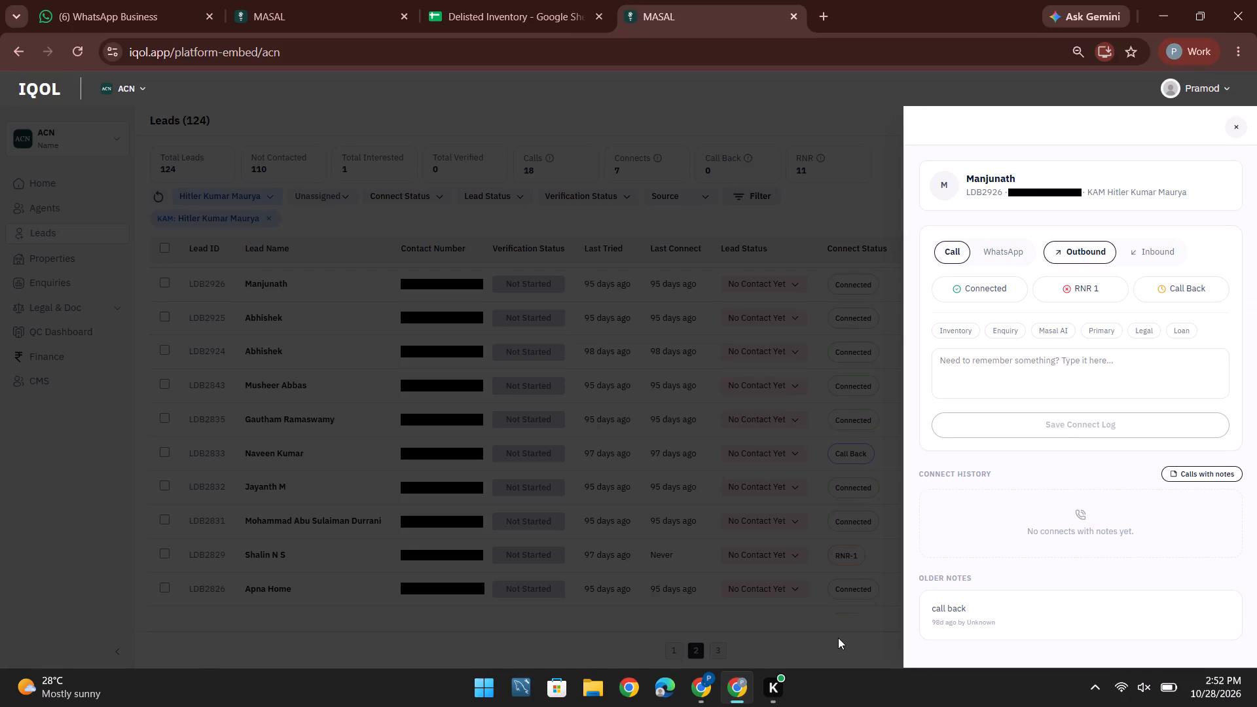
scroll(981, 527, right, 1)
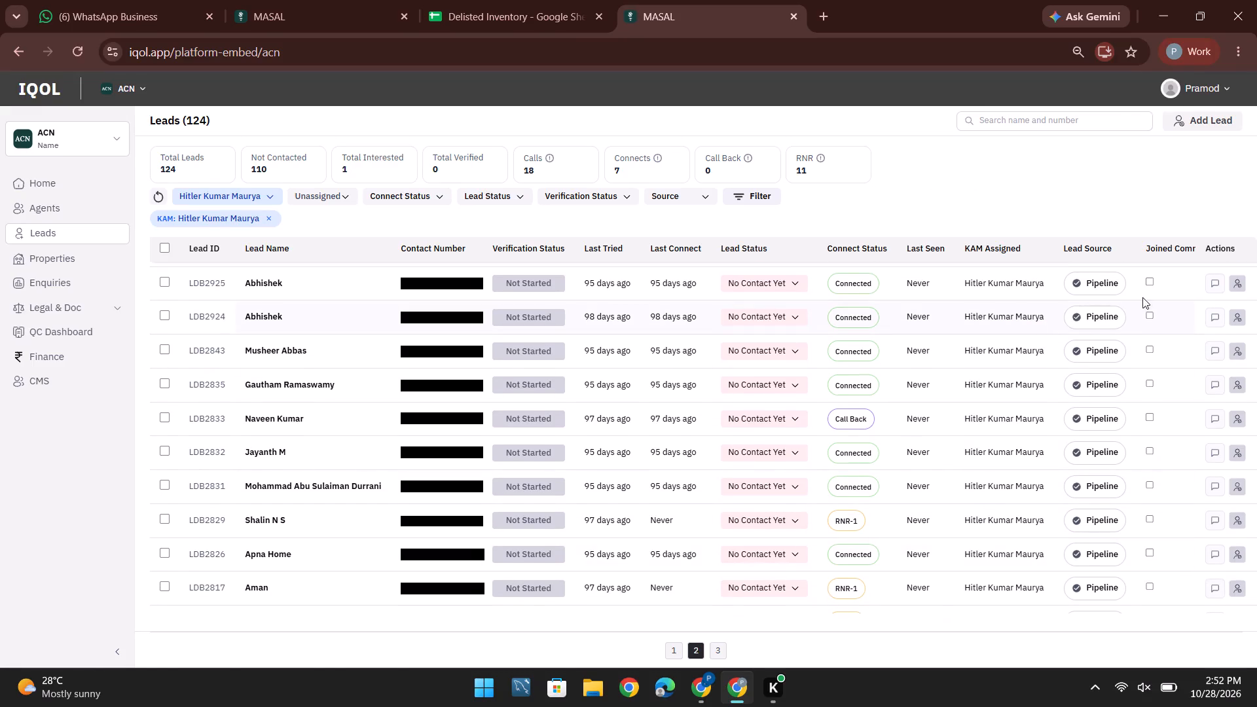
click(1206, 284)
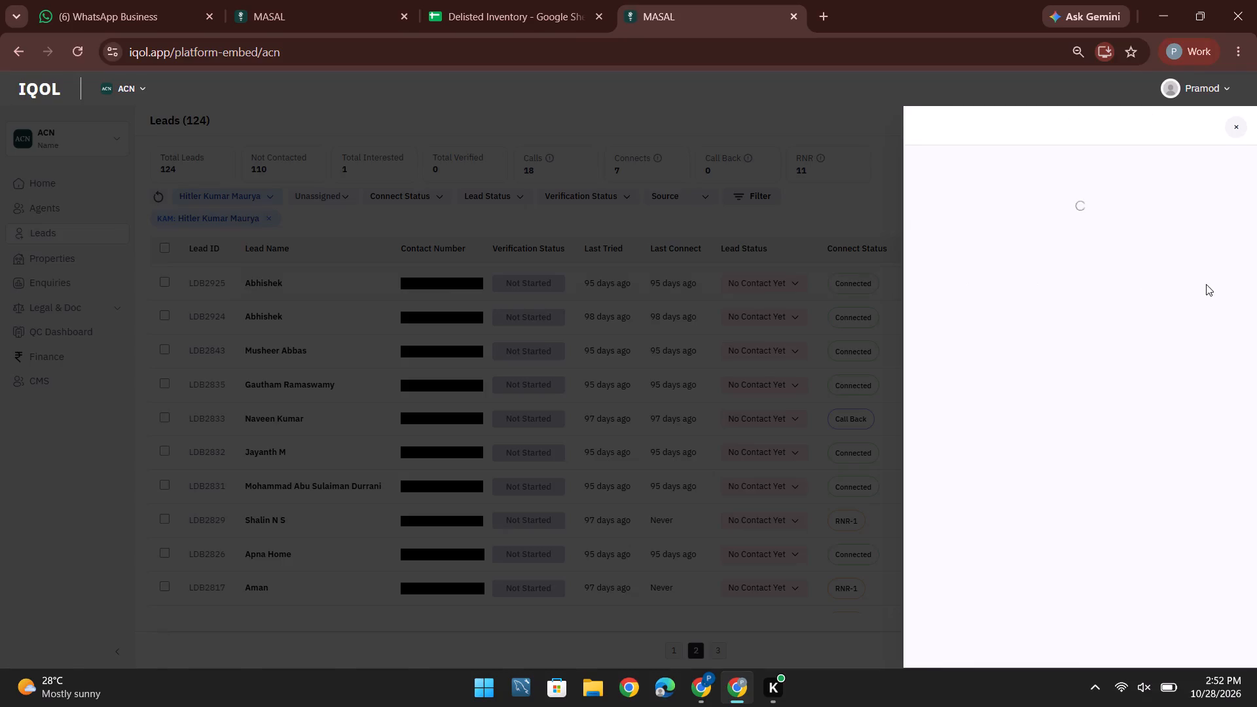
click(848, 625)
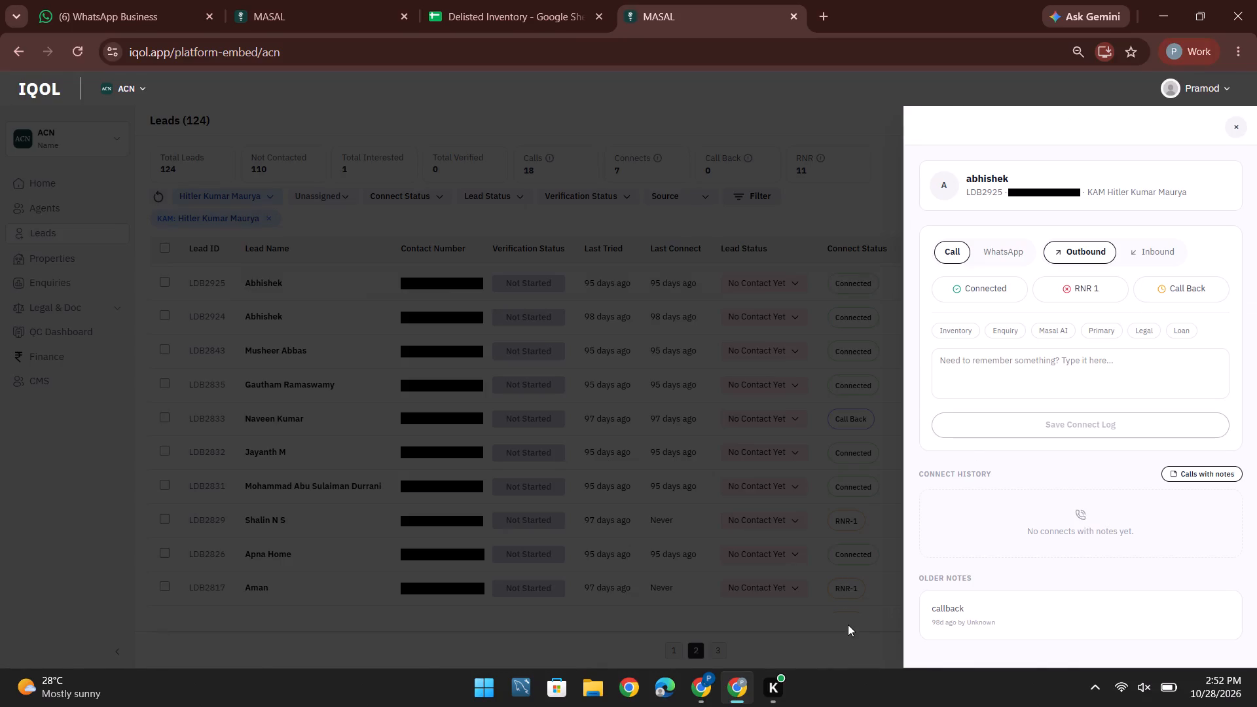
scroll(1022, 564, right, 1)
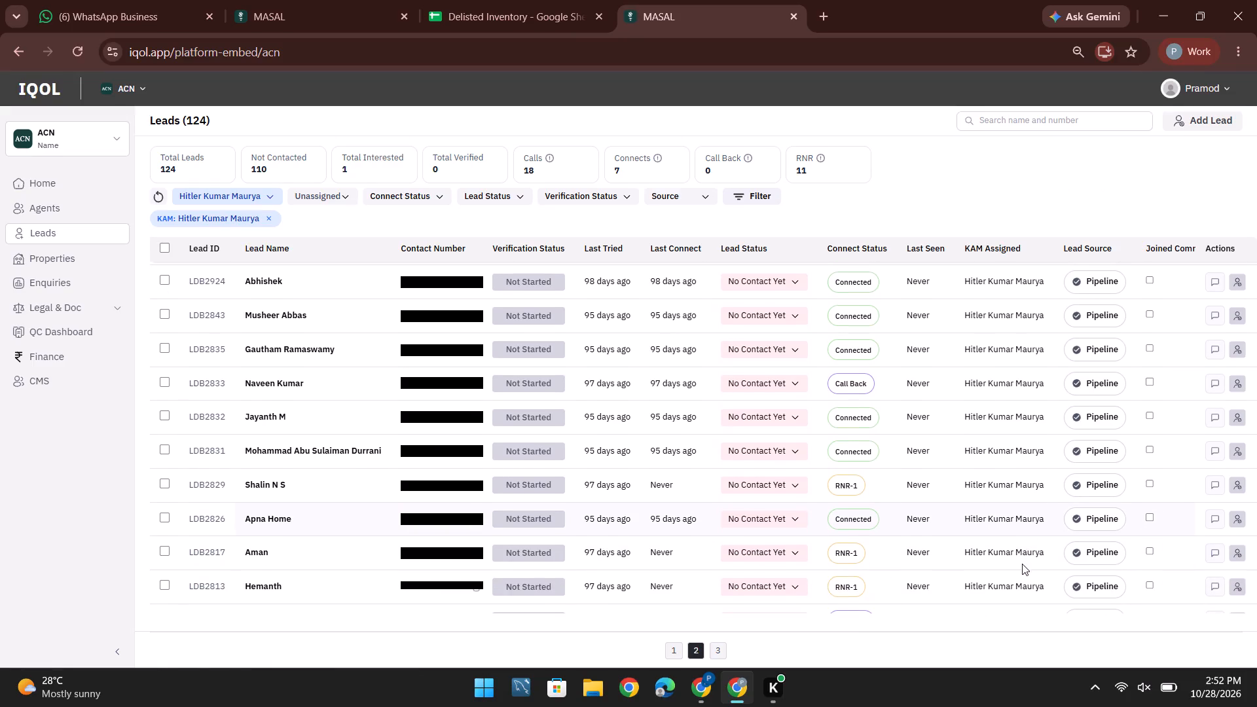
scroll(1022, 564, right, 1)
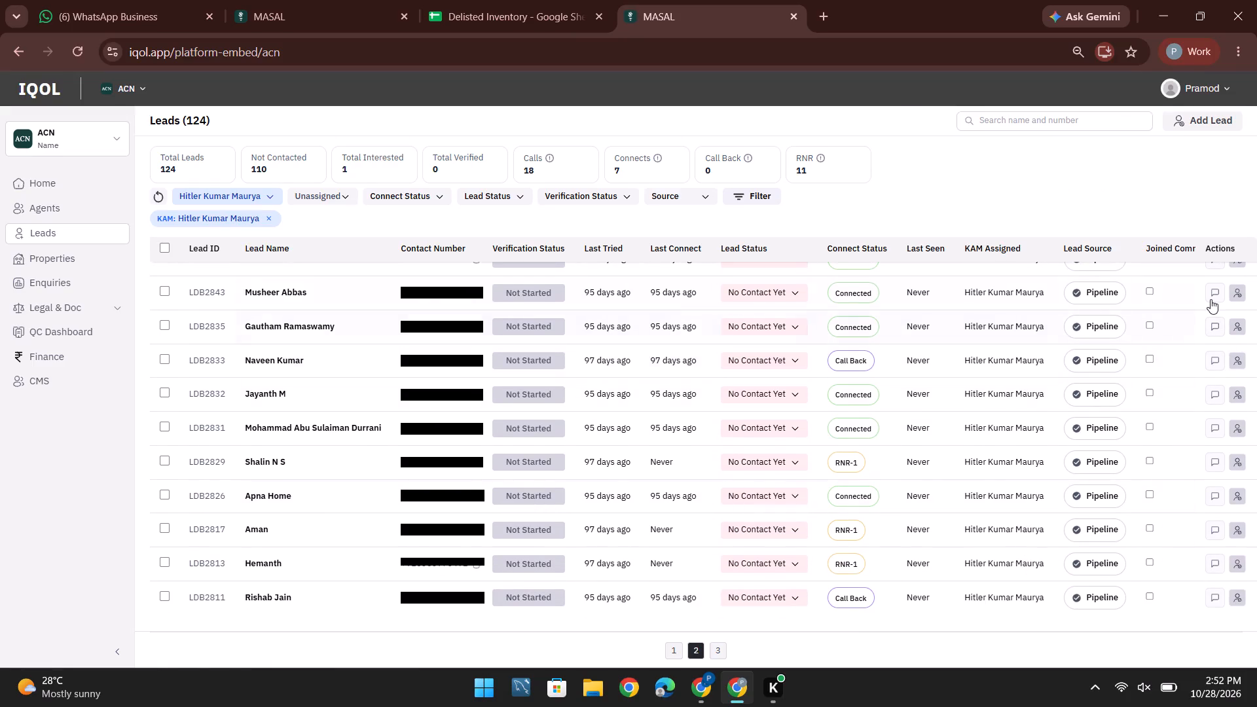
click(1211, 299)
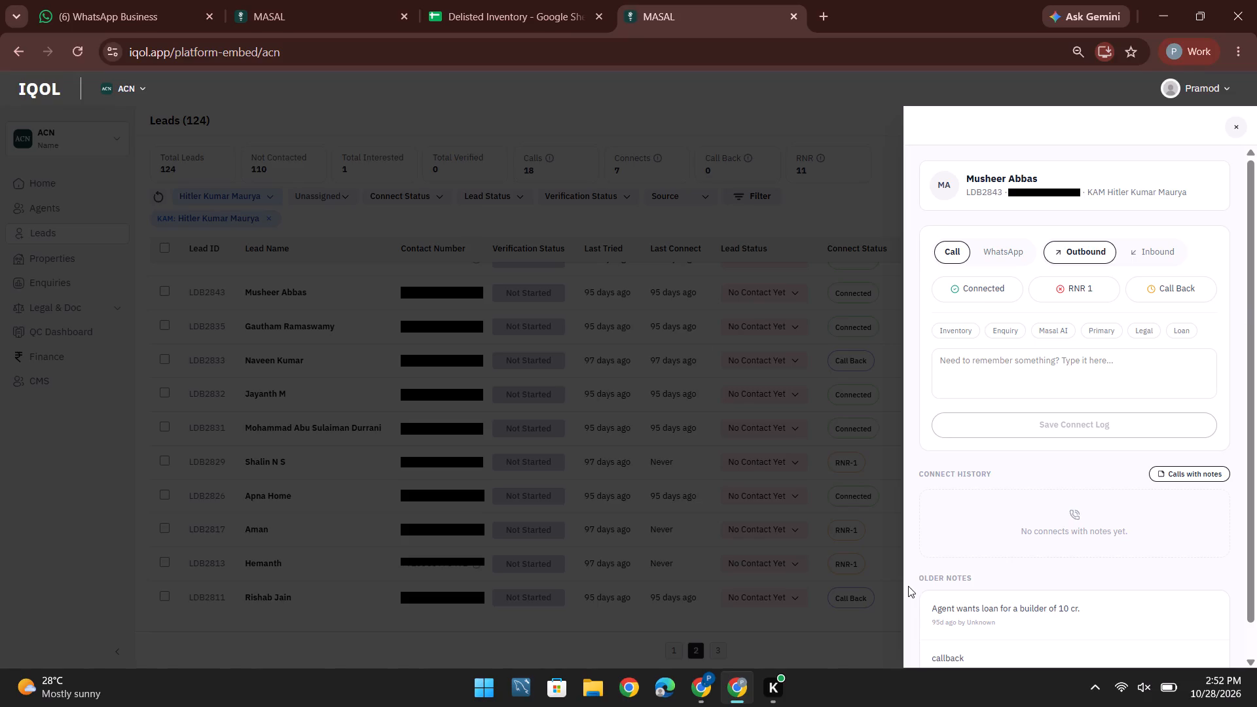
click(790, 635)
scroll(903, 528, right, 1)
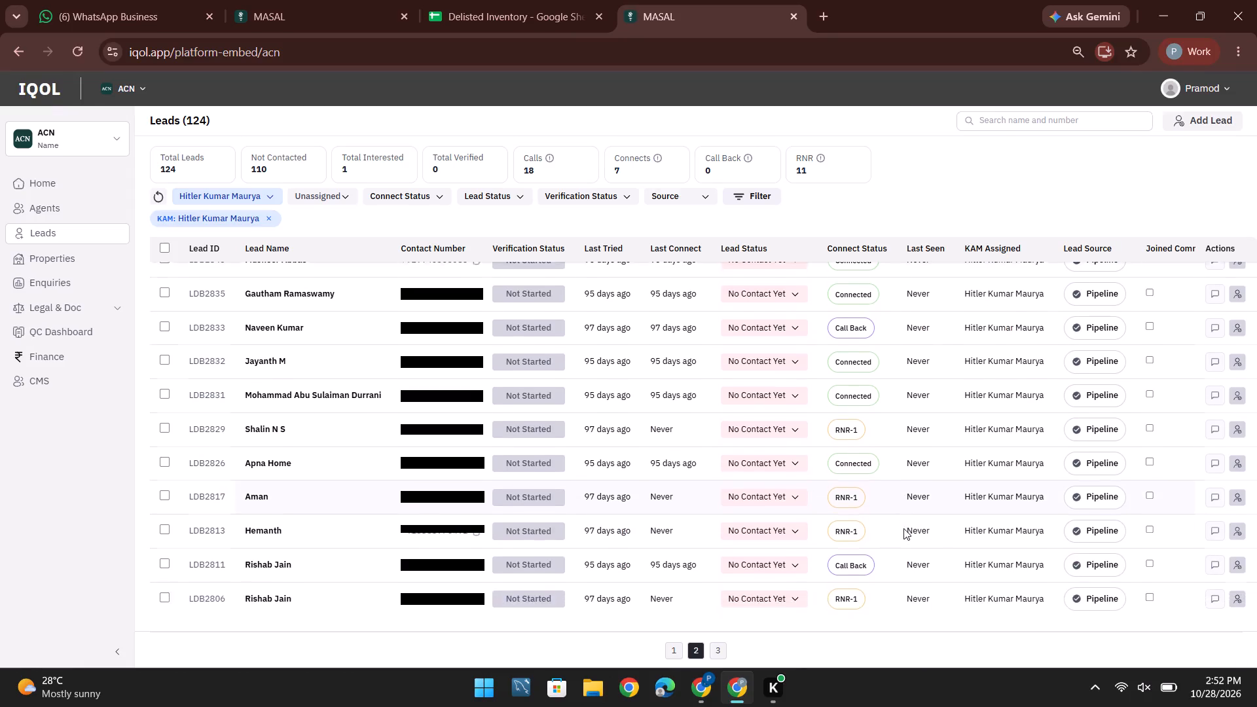
scroll(903, 528, right, 1)
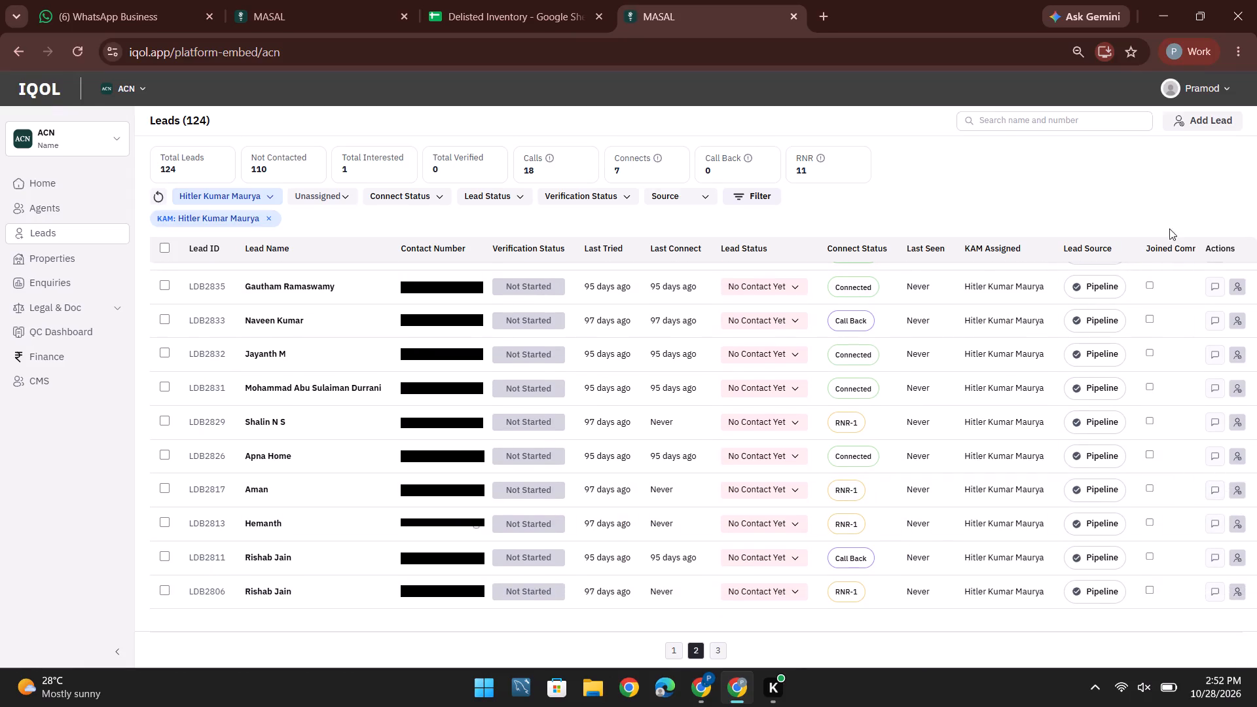
click(1219, 277)
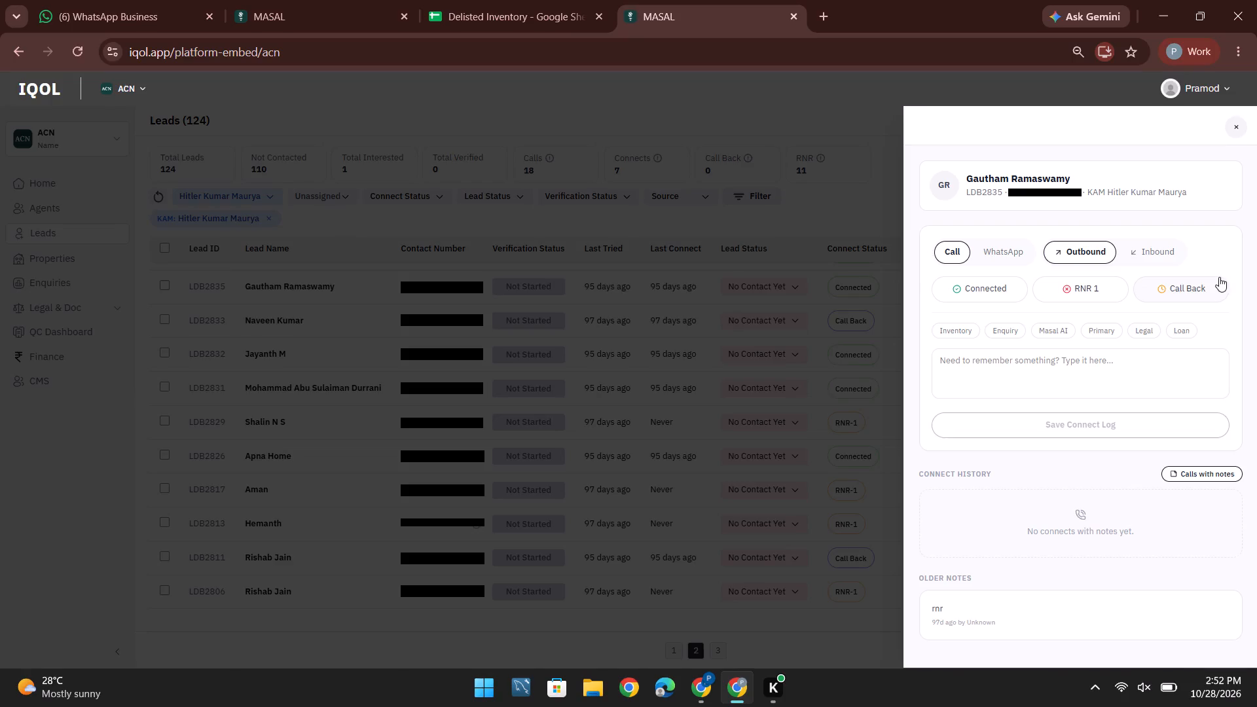
click(865, 655)
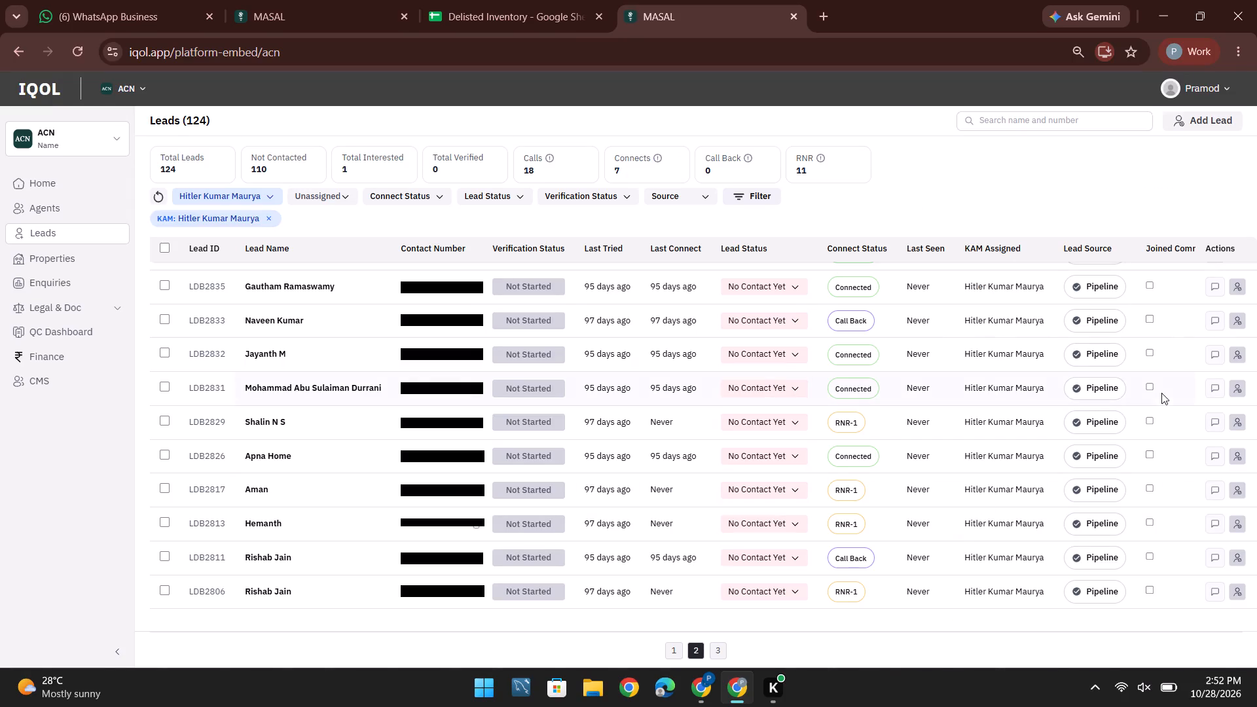
click(1222, 313)
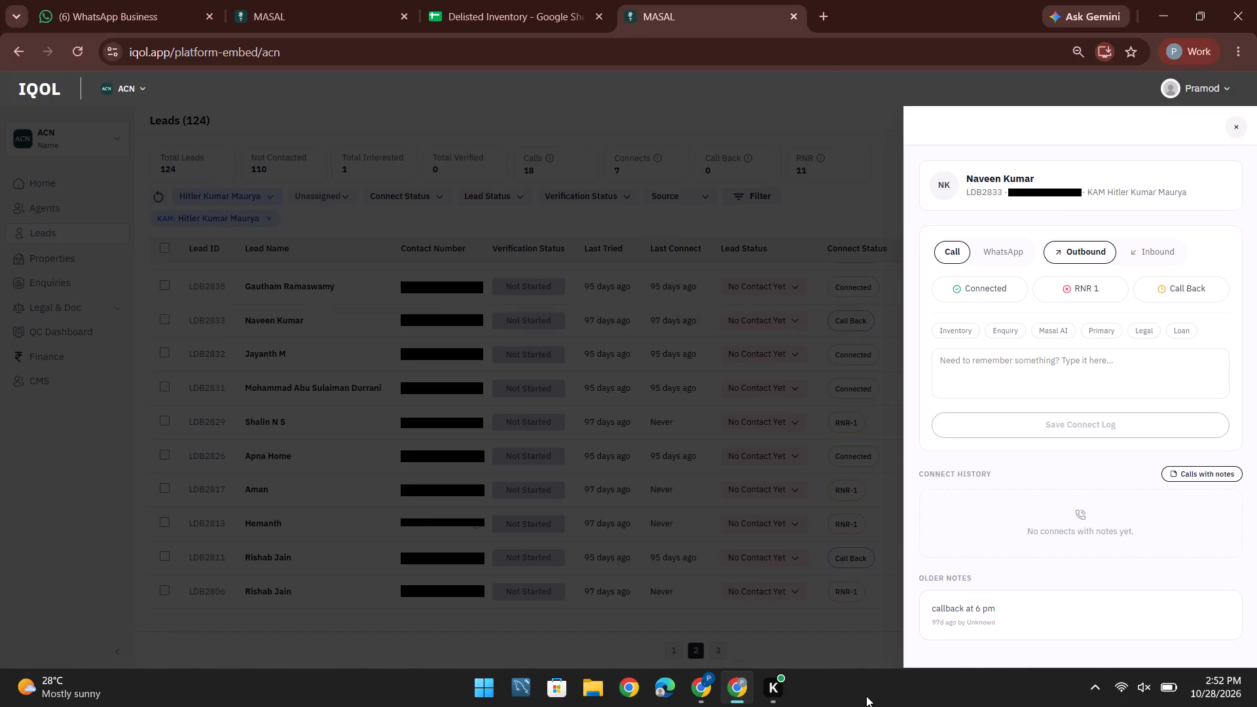
click(871, 645)
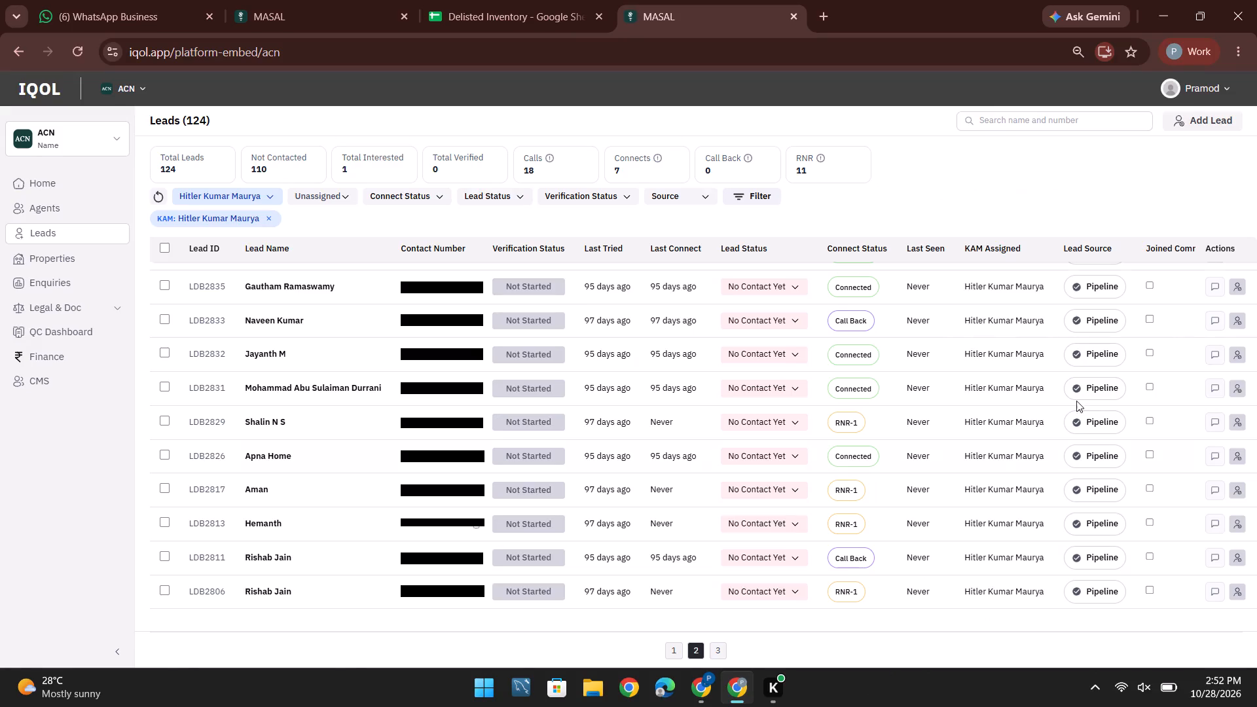
click(1208, 350)
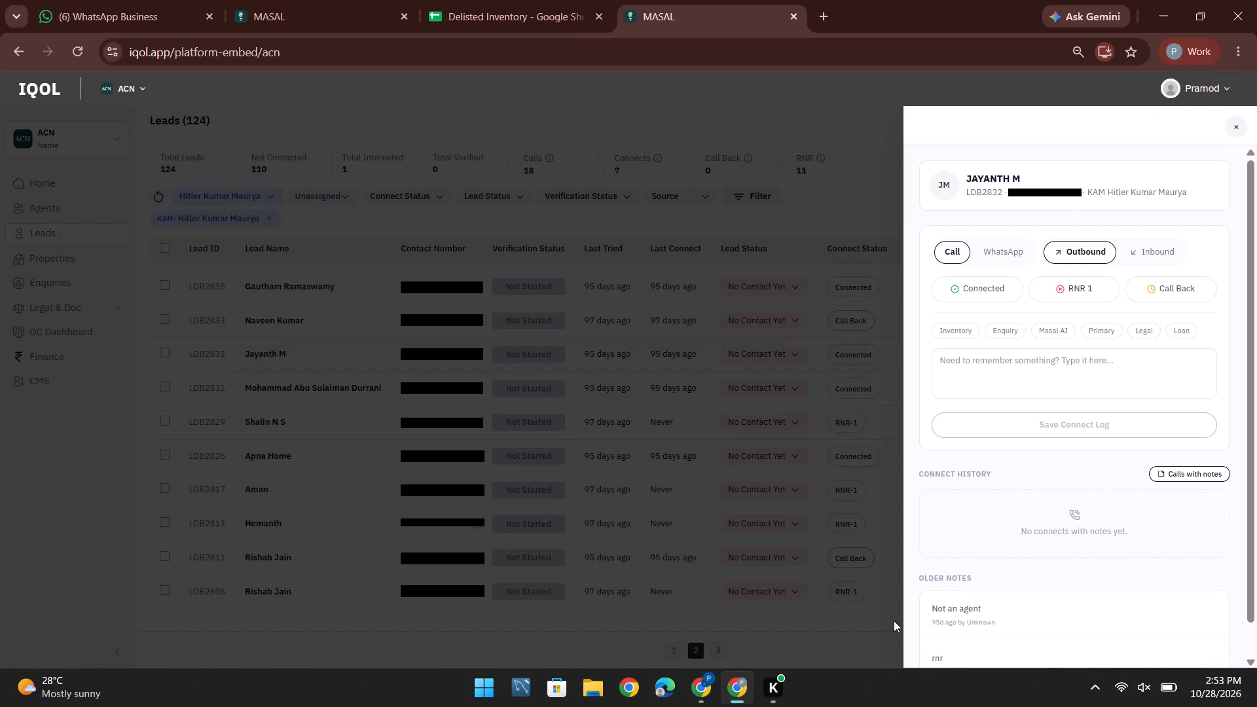
click(852, 670)
click(862, 657)
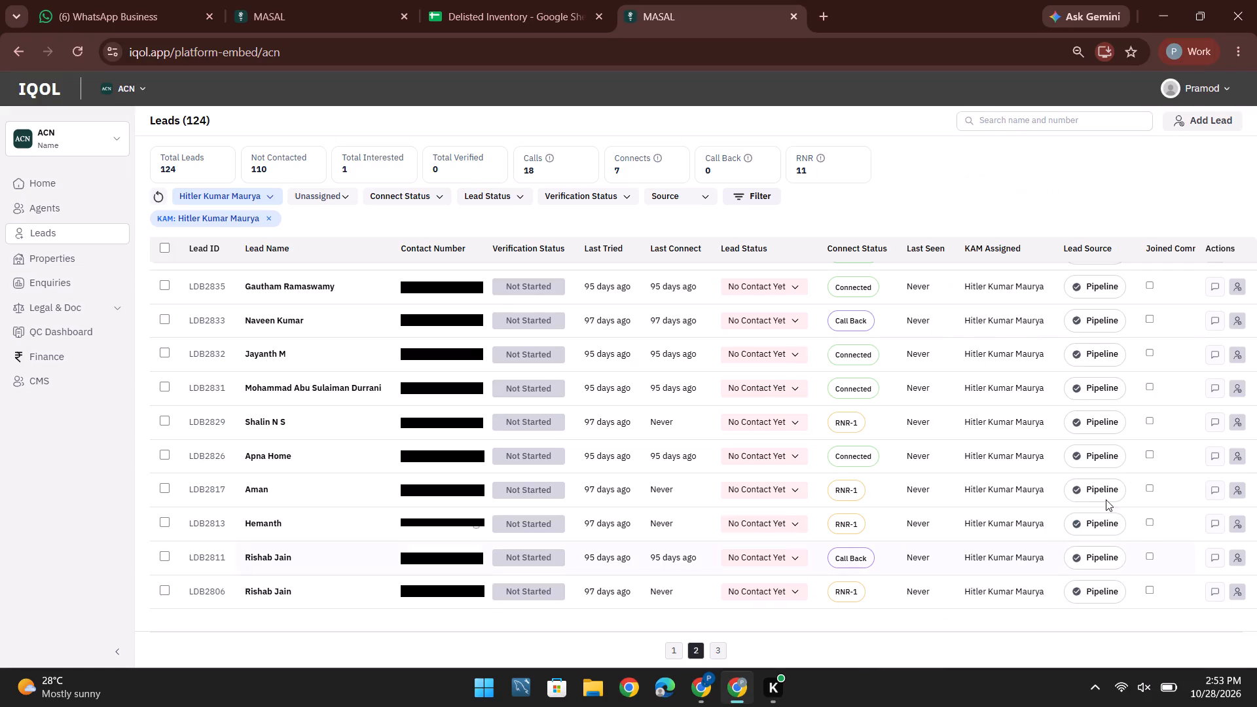
click(1203, 388)
click(1216, 385)
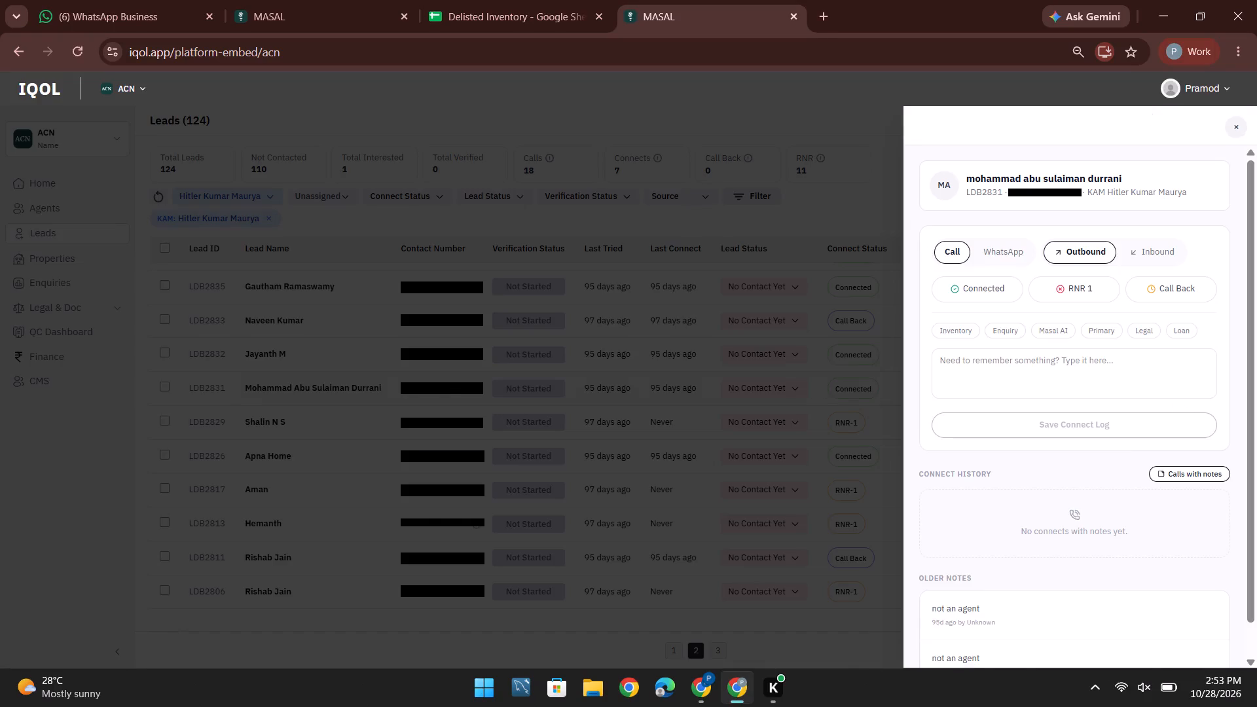
click(879, 646)
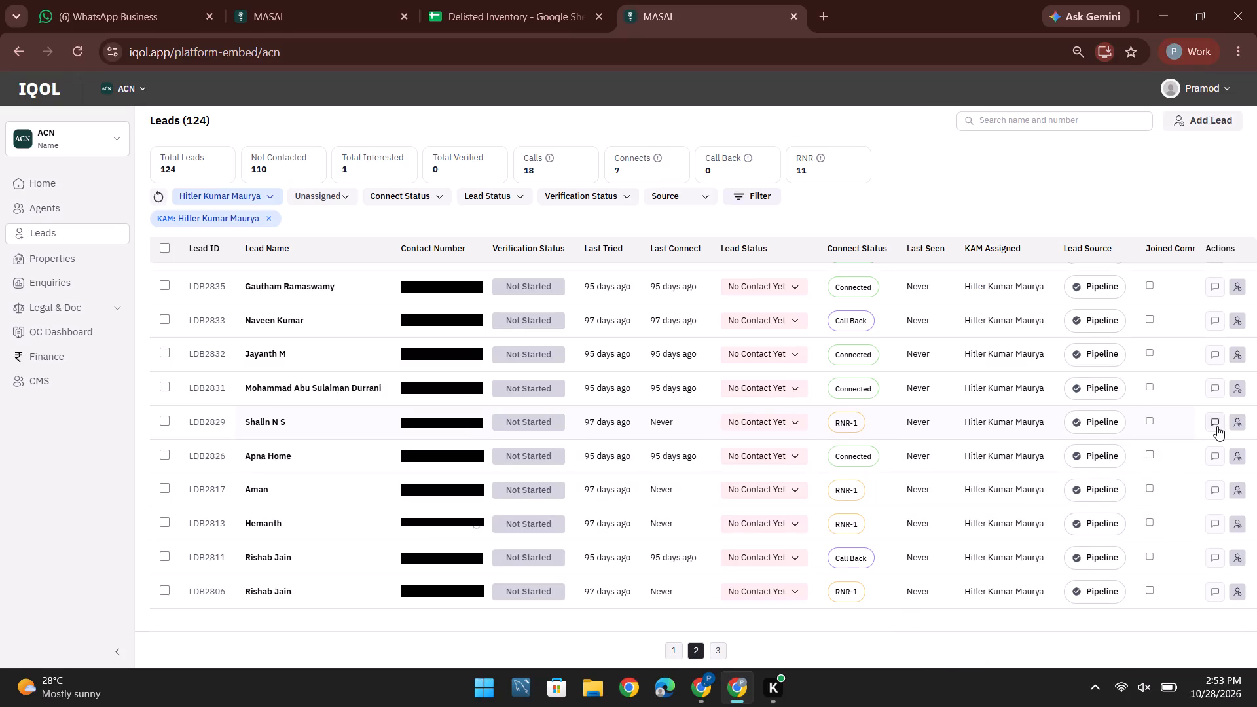
click(1217, 426)
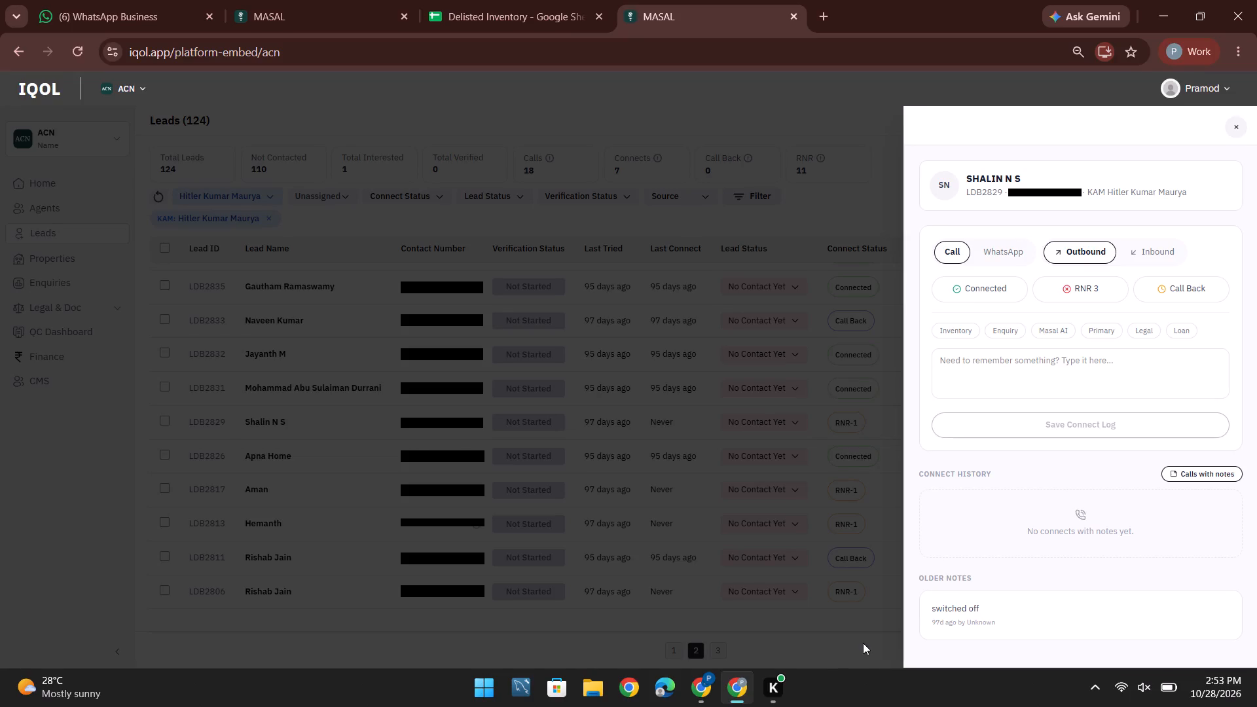
click(863, 643)
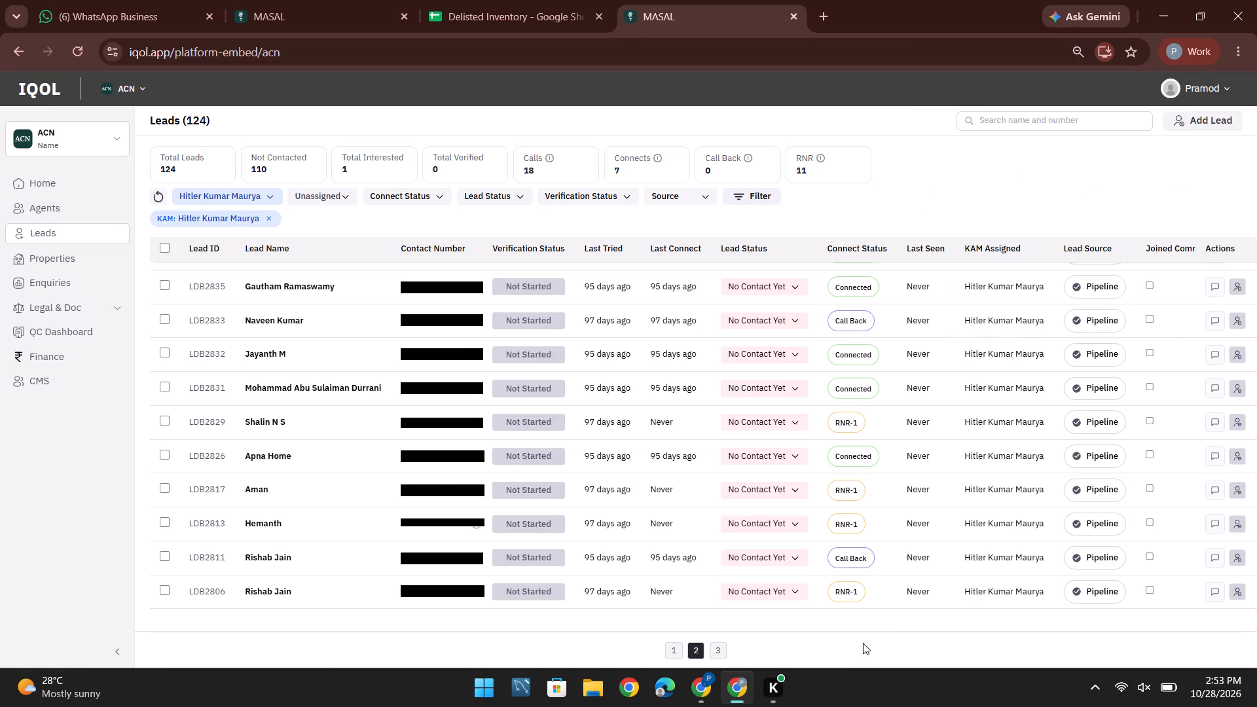
click(1212, 424)
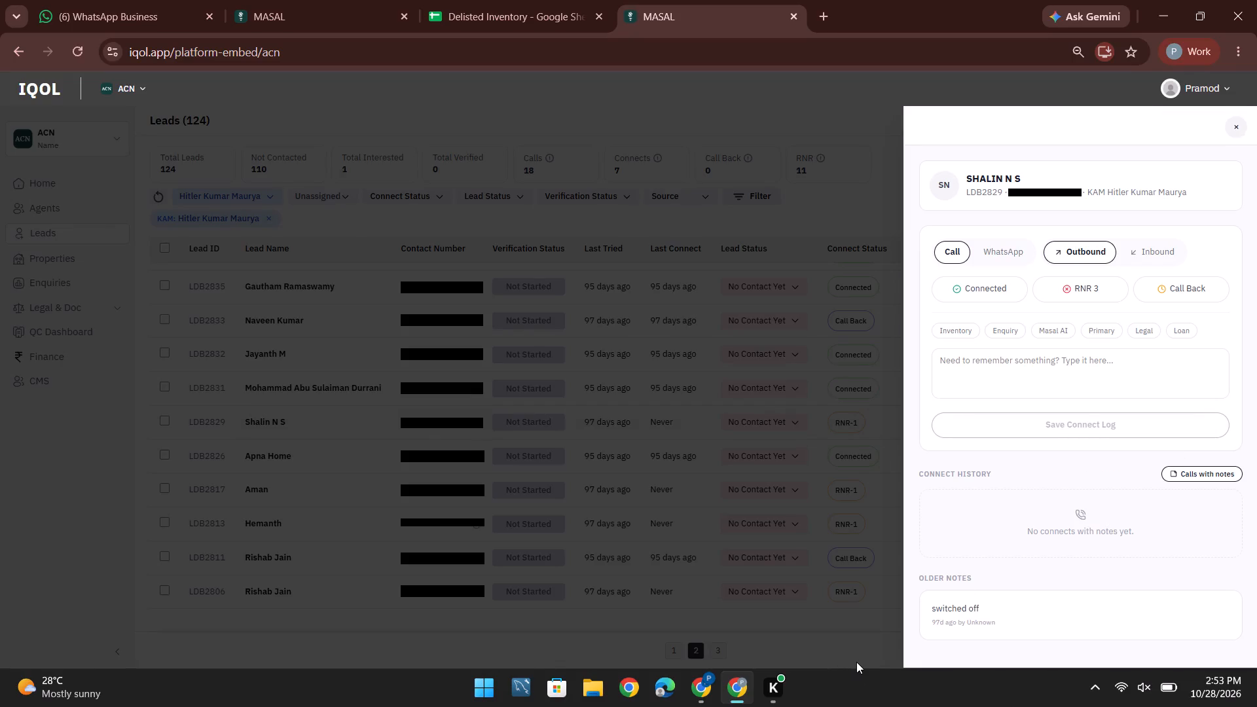
click(856, 662)
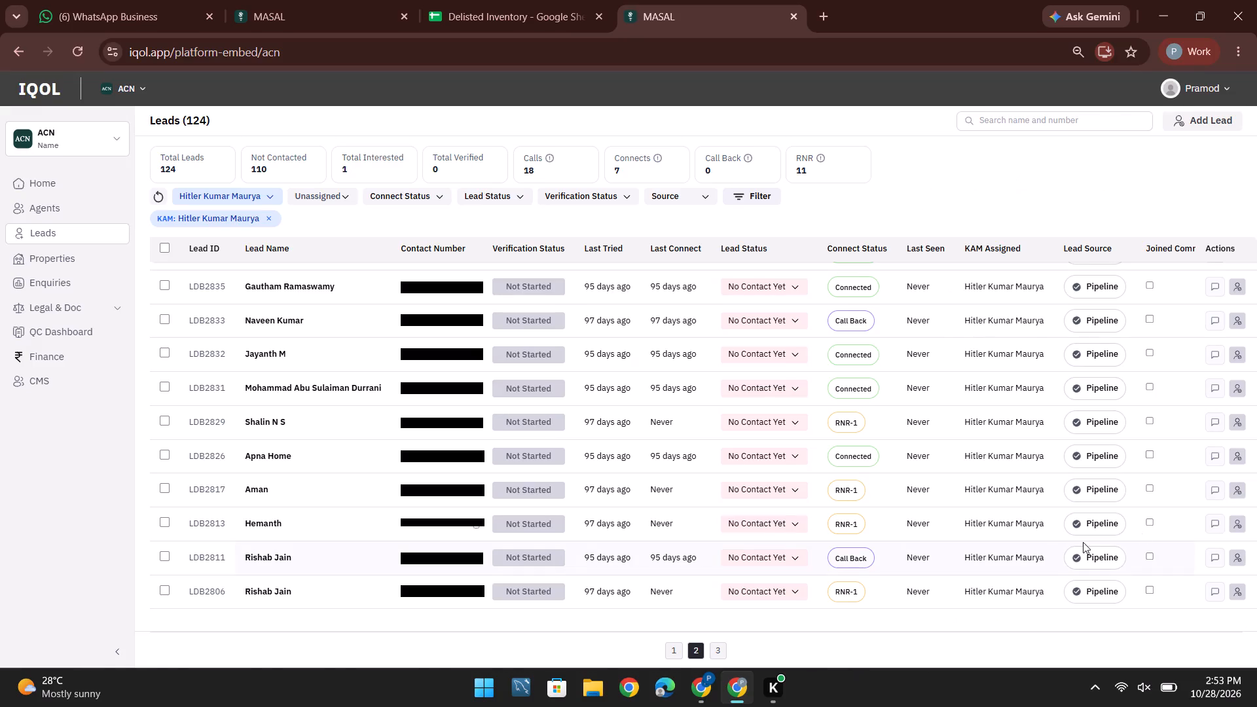
click(1213, 463)
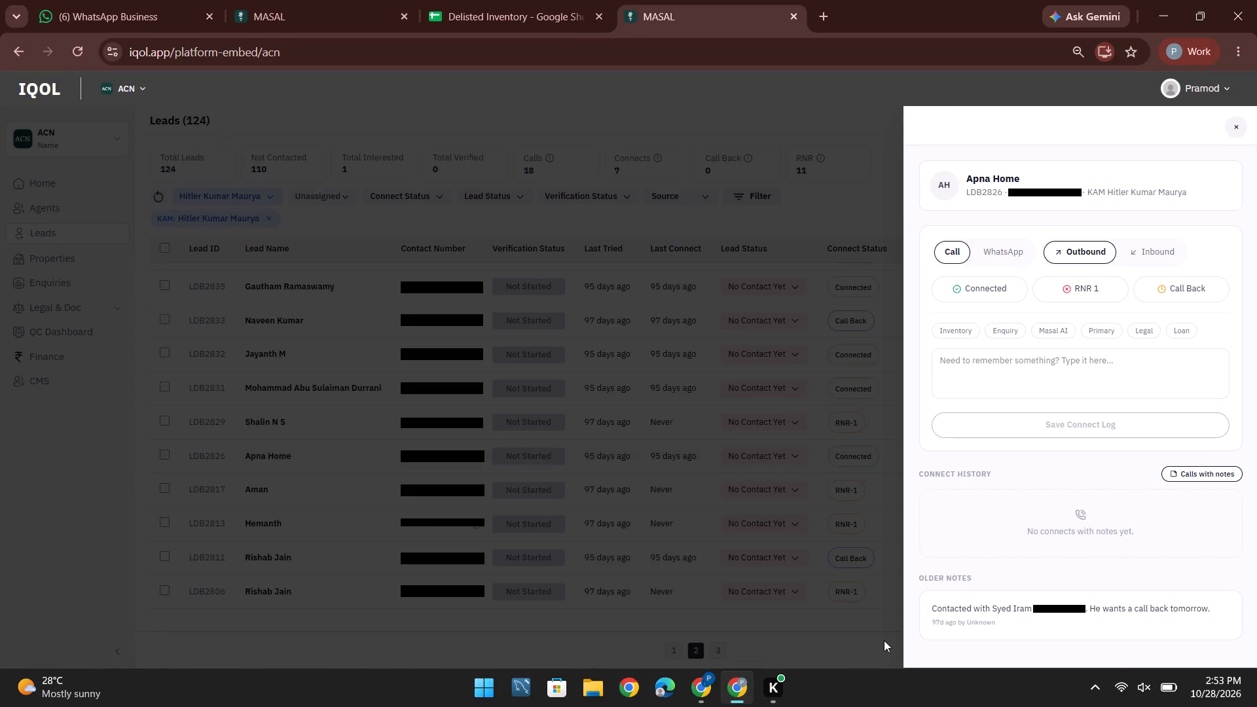
click(884, 640)
scroll(996, 544, right, 2)
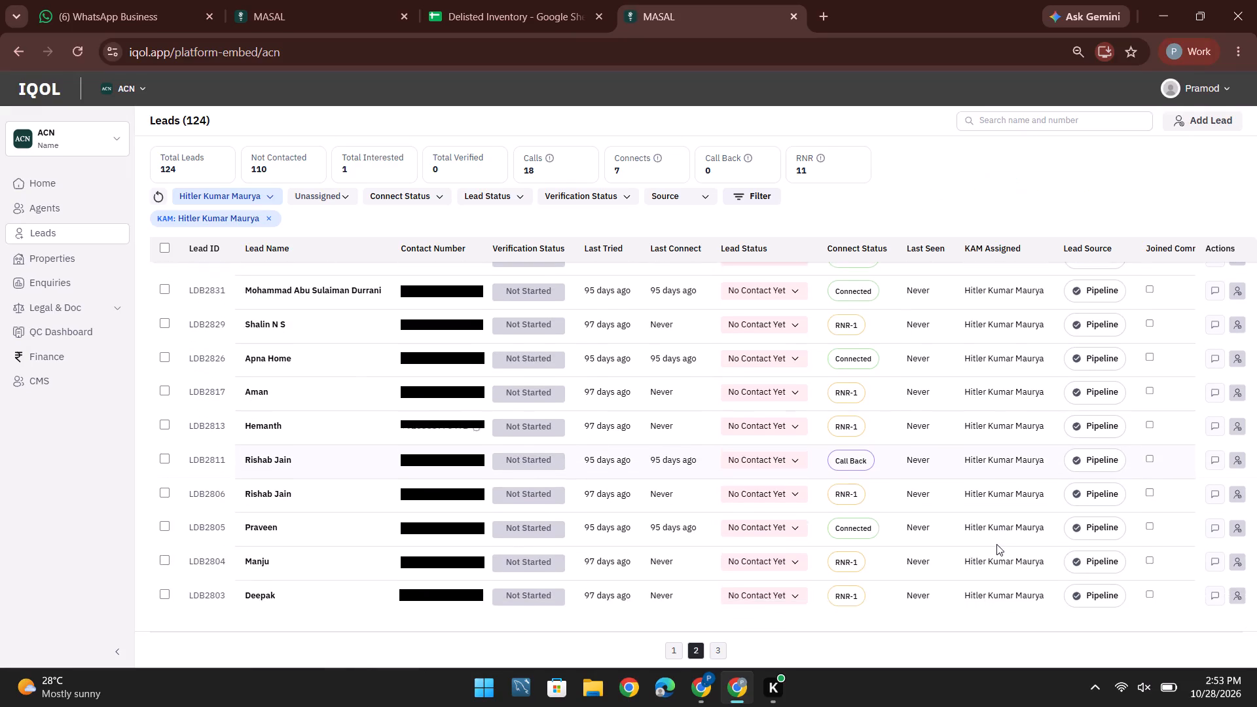
scroll(996, 544, right, 1)
scroll(996, 544, down, 1)
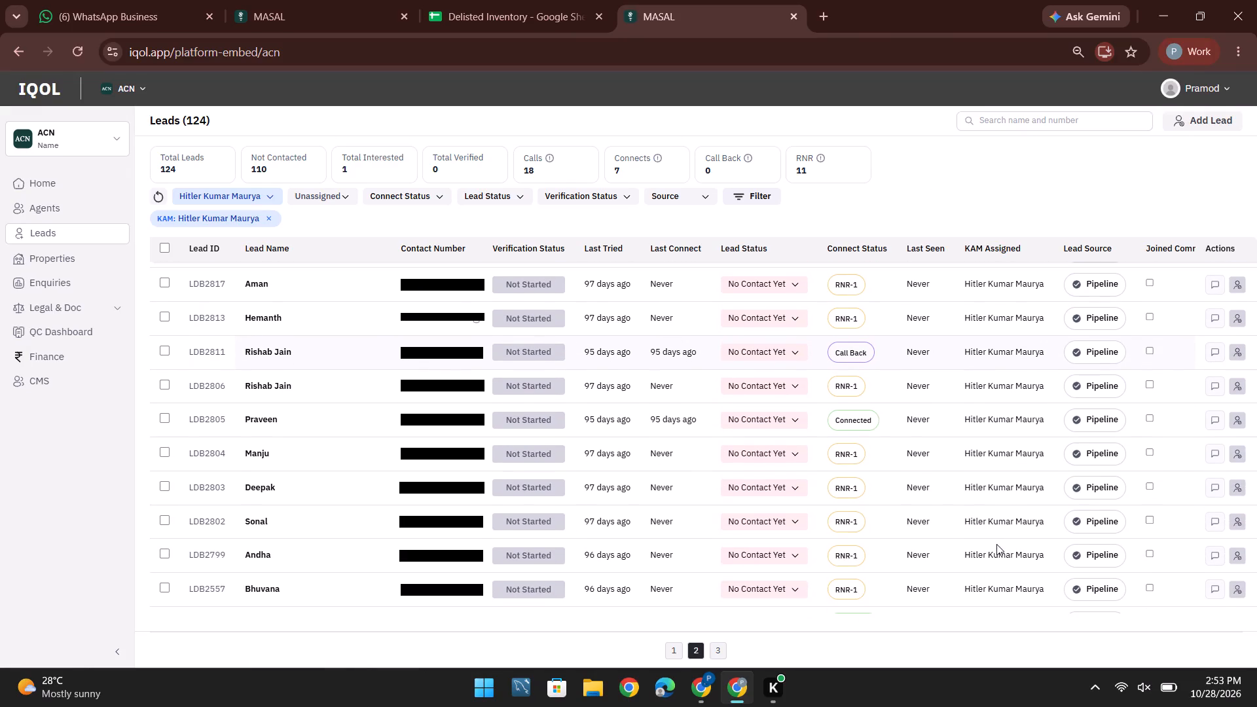
click(1218, 283)
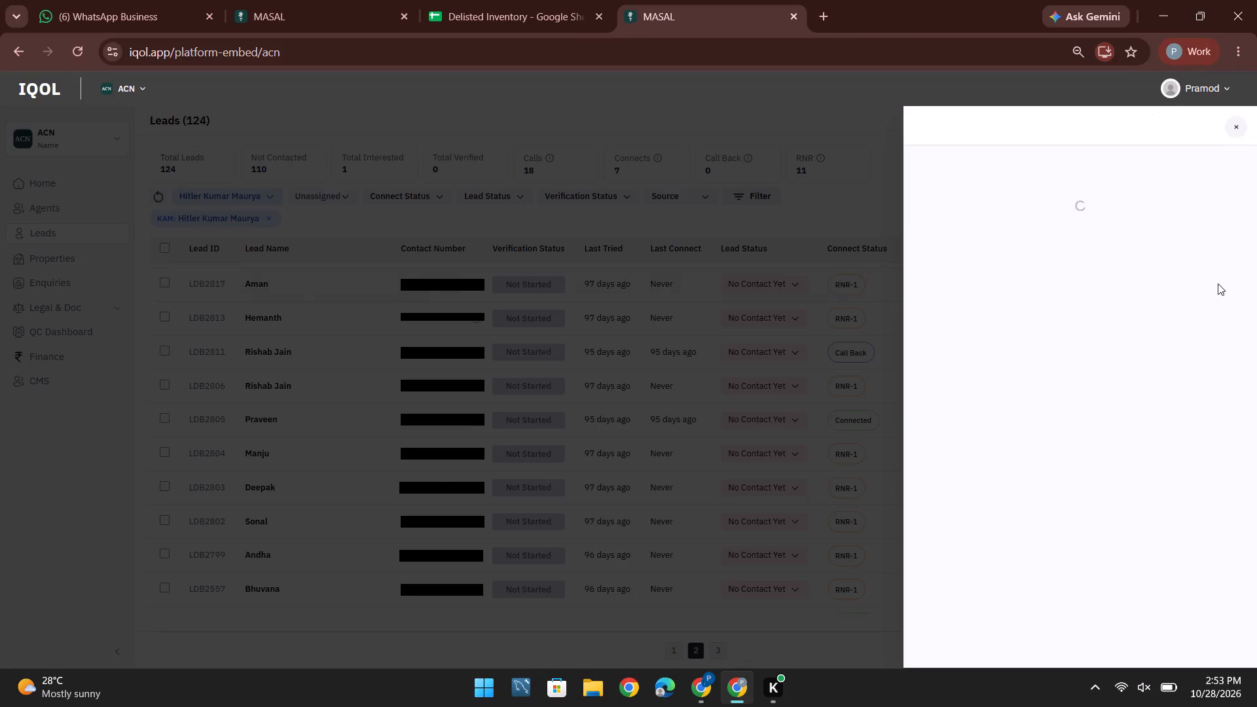
click(893, 659)
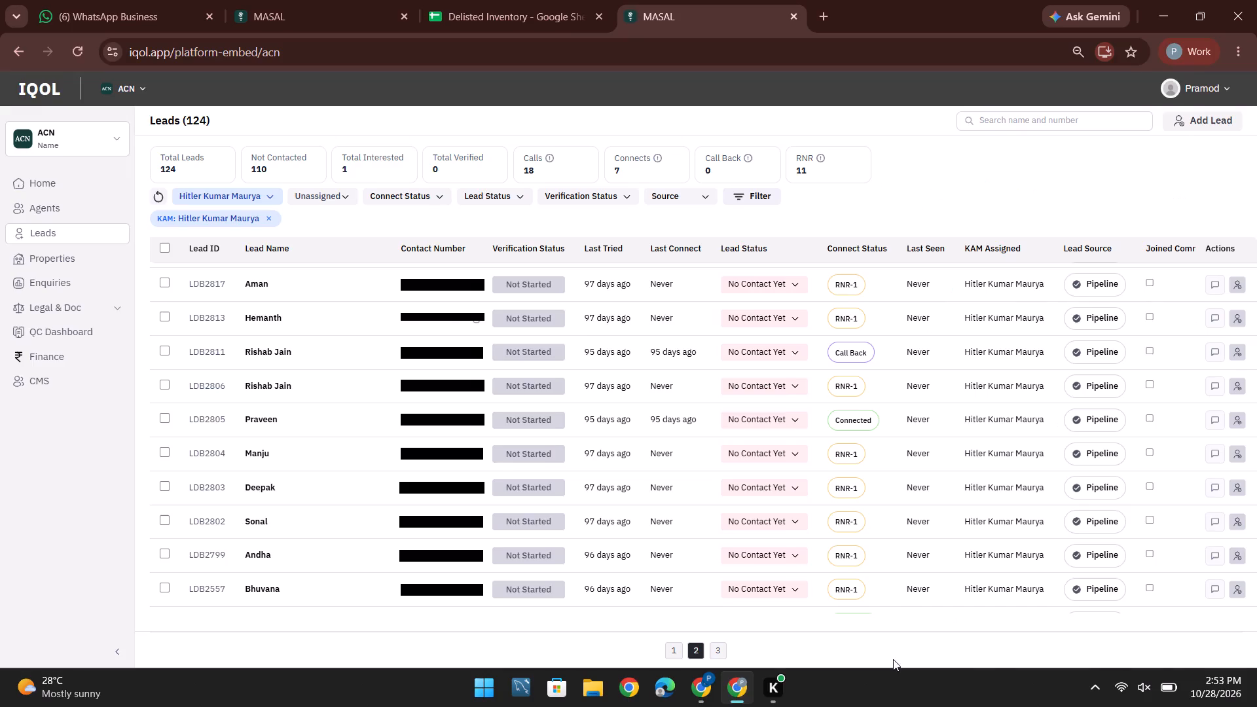
scroll(1020, 544, right, 1)
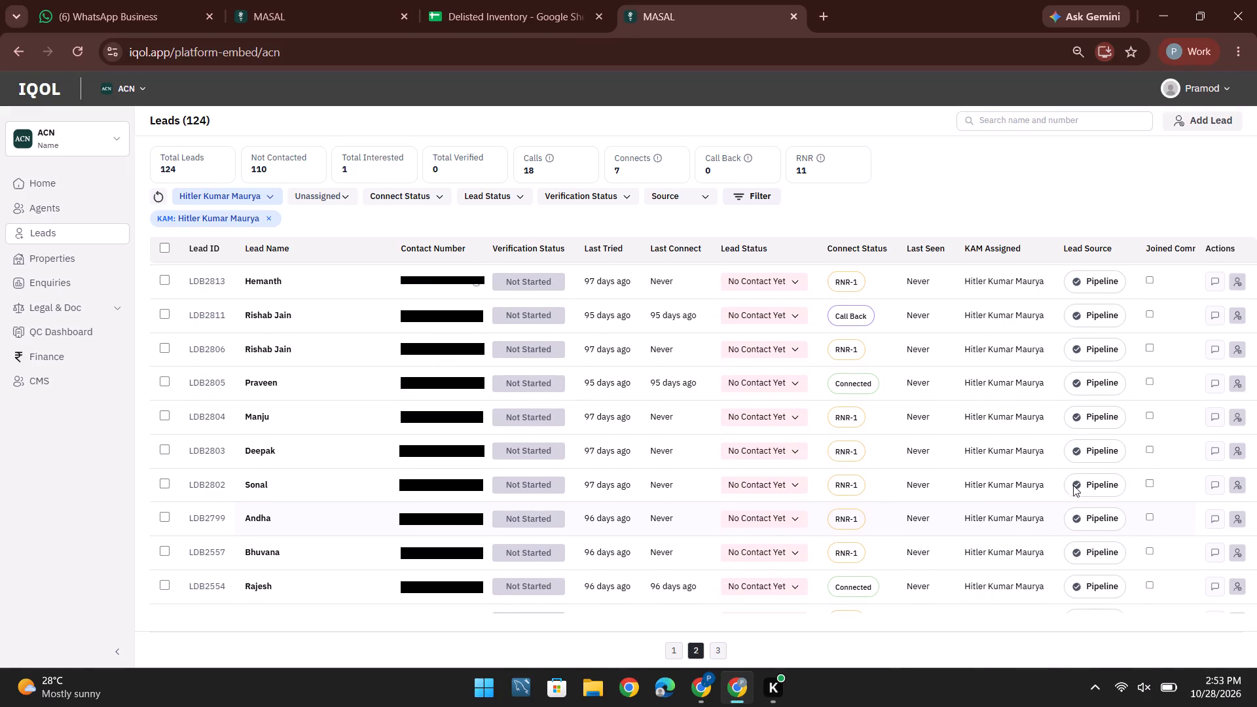
click(1212, 285)
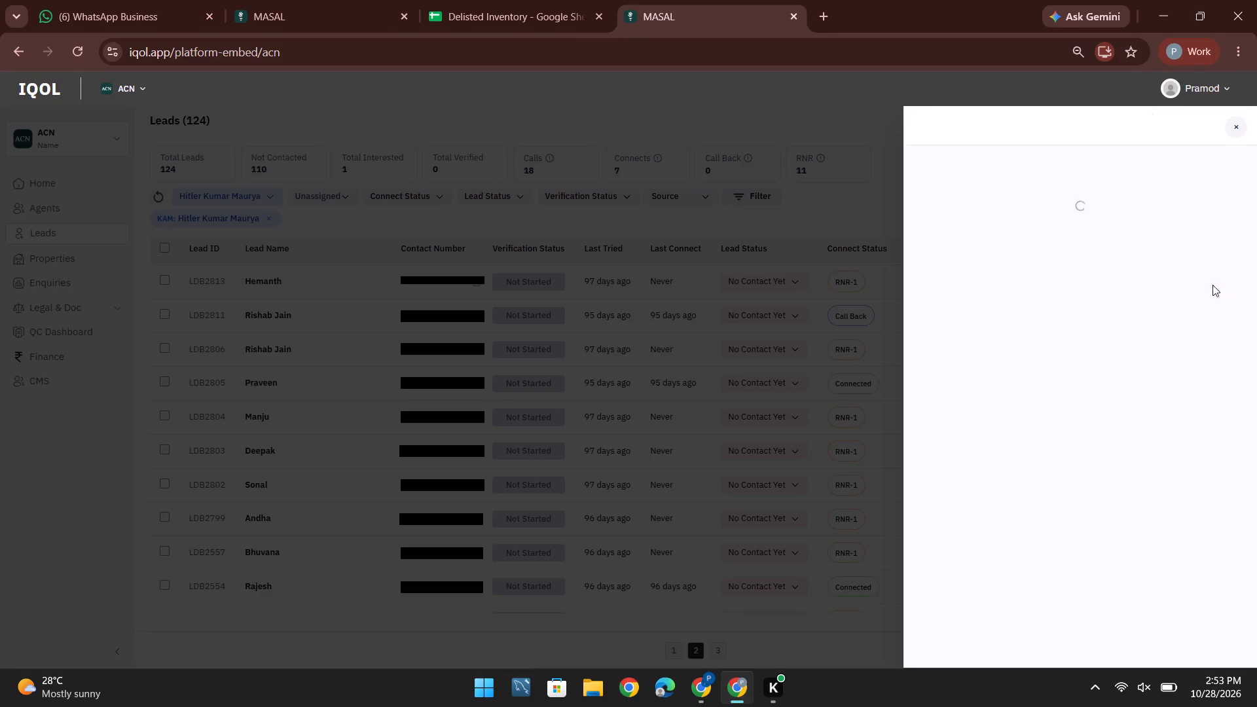
click(832, 640)
scroll(962, 510, down, 1)
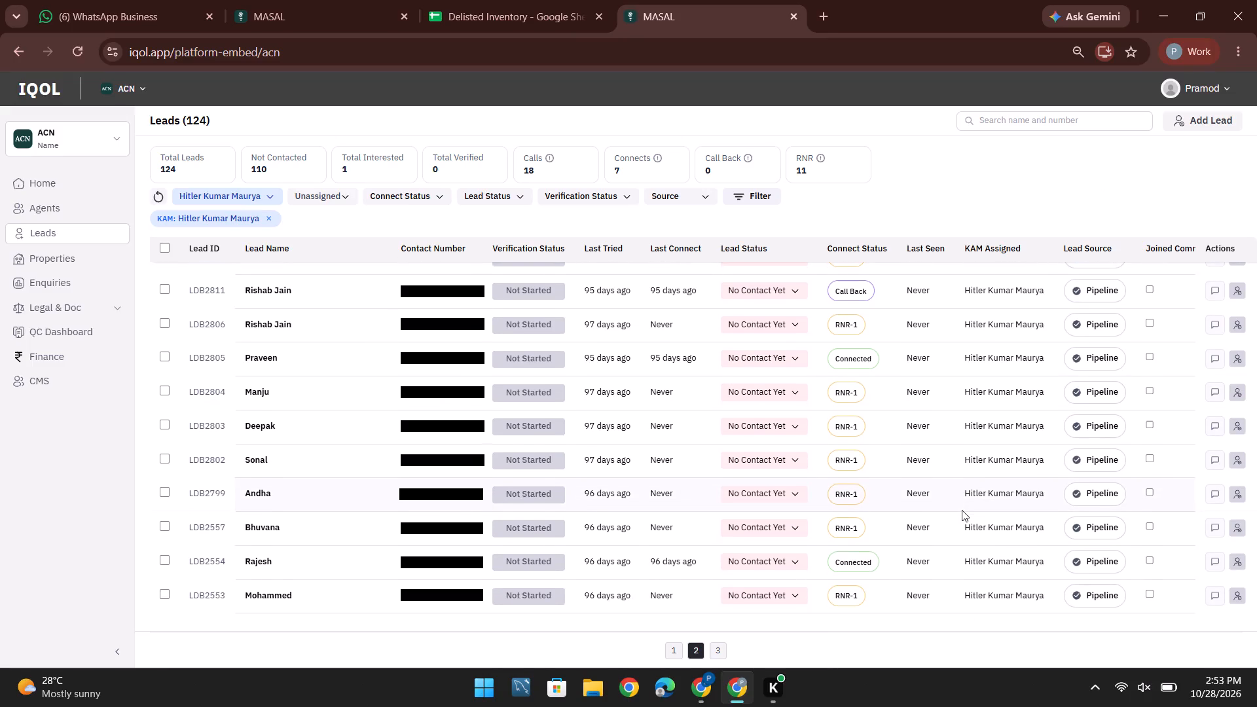
scroll(962, 510, down, 1)
click(1212, 293)
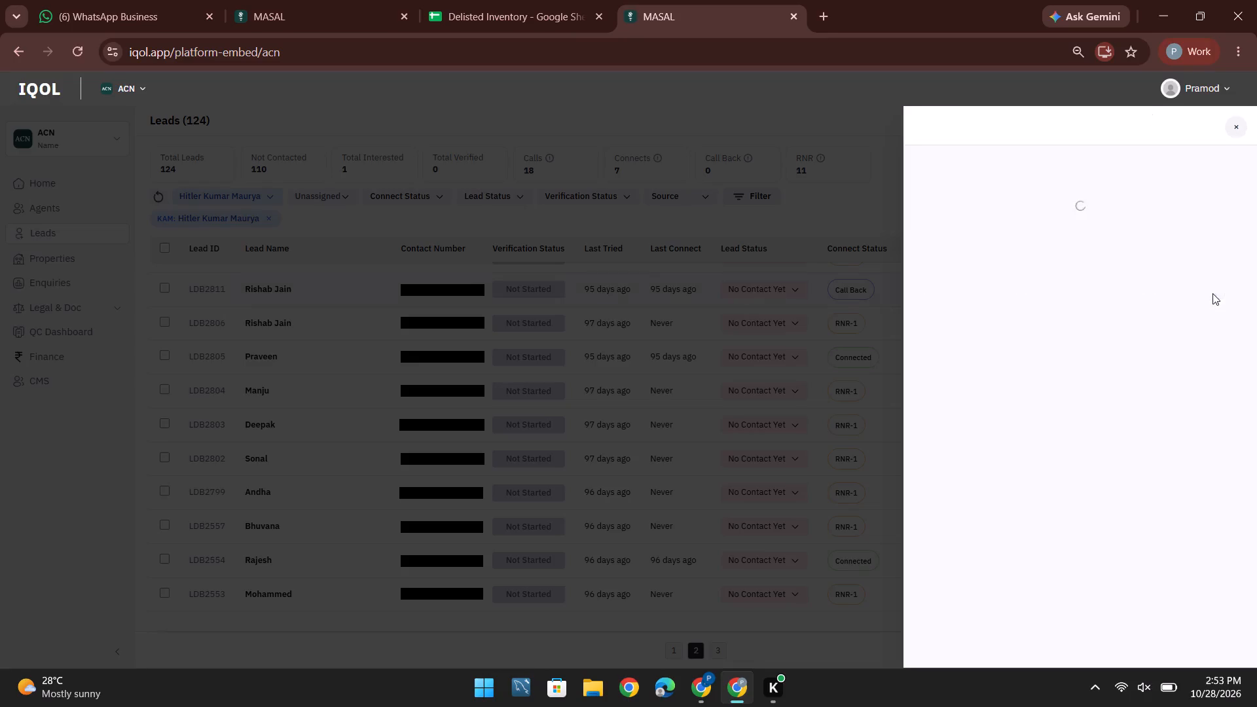
click(852, 638)
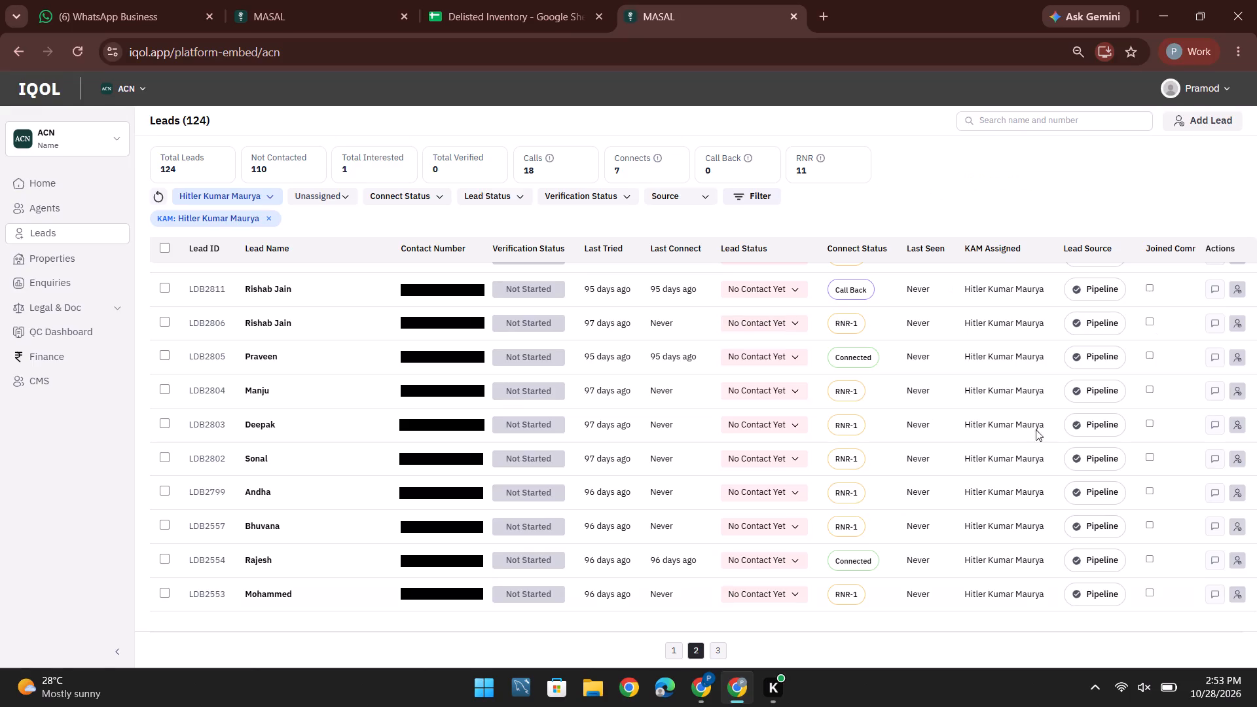
click(1212, 361)
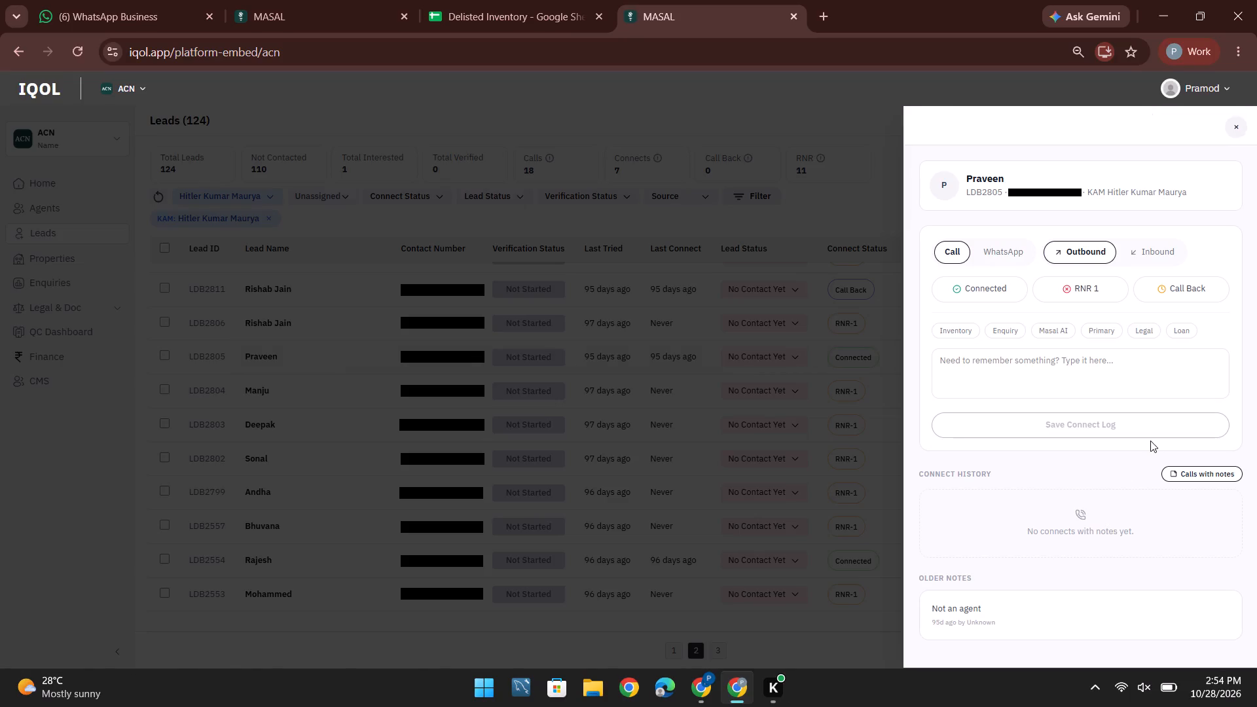
click(866, 643)
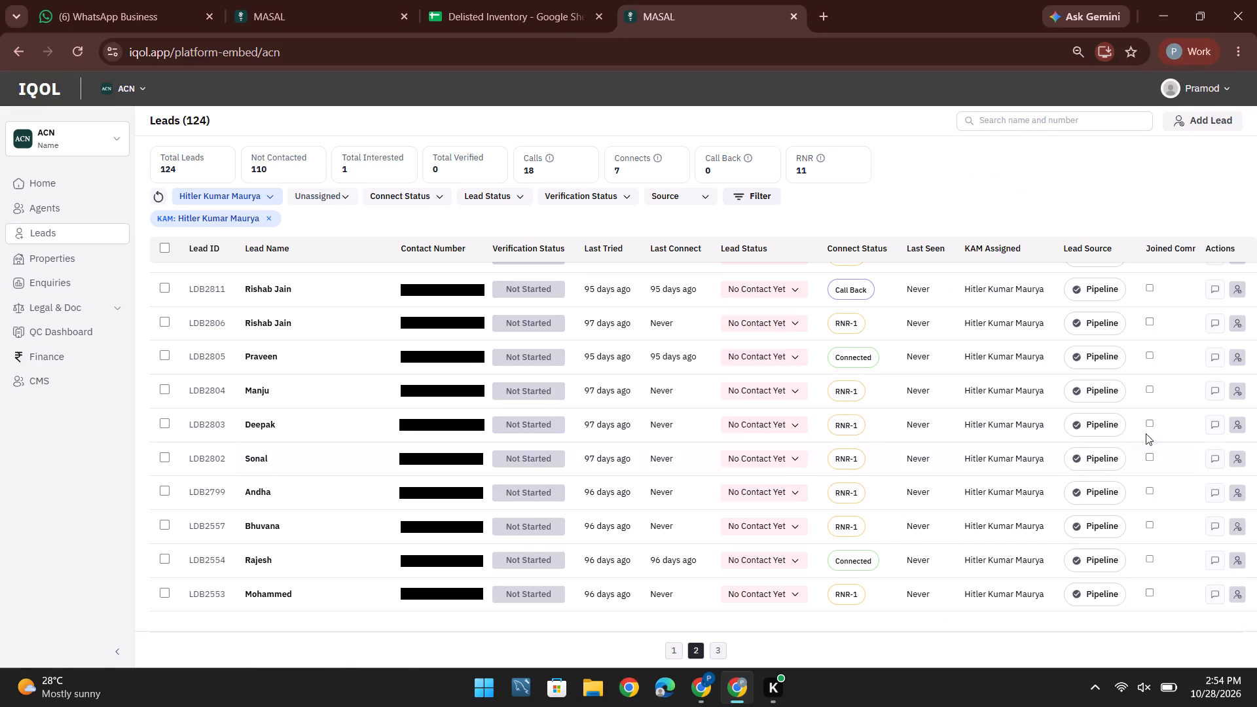
click(1212, 396)
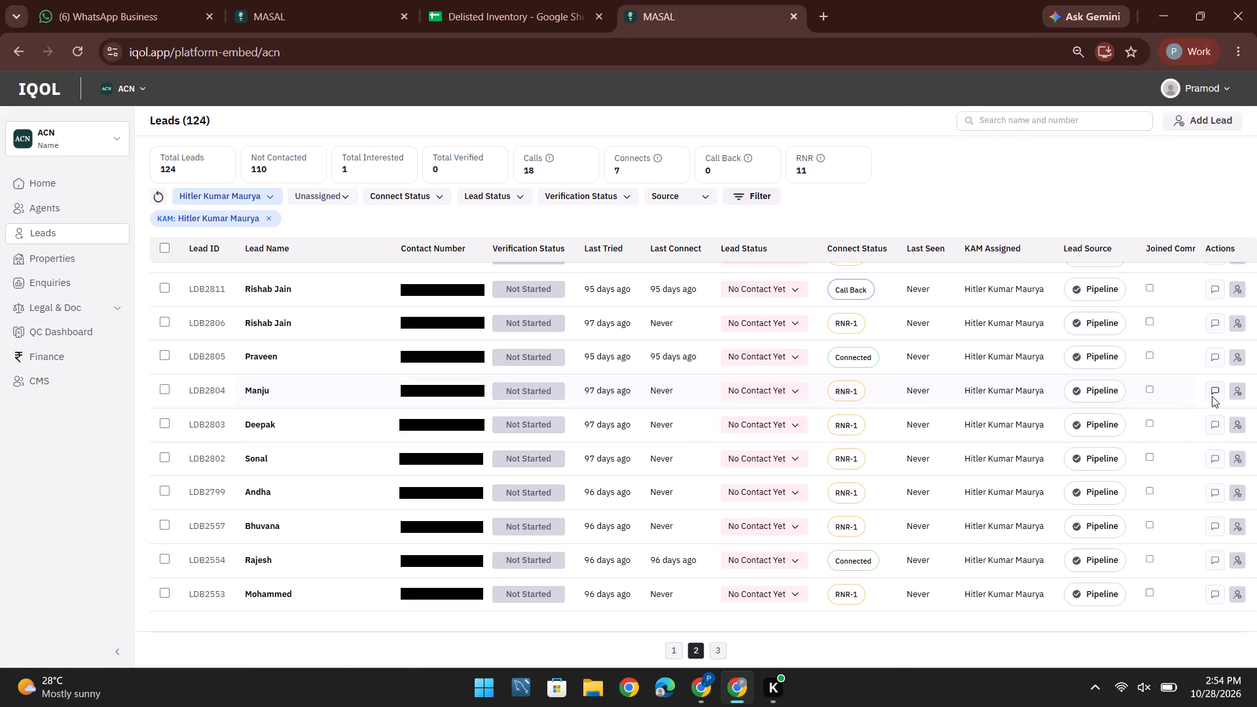
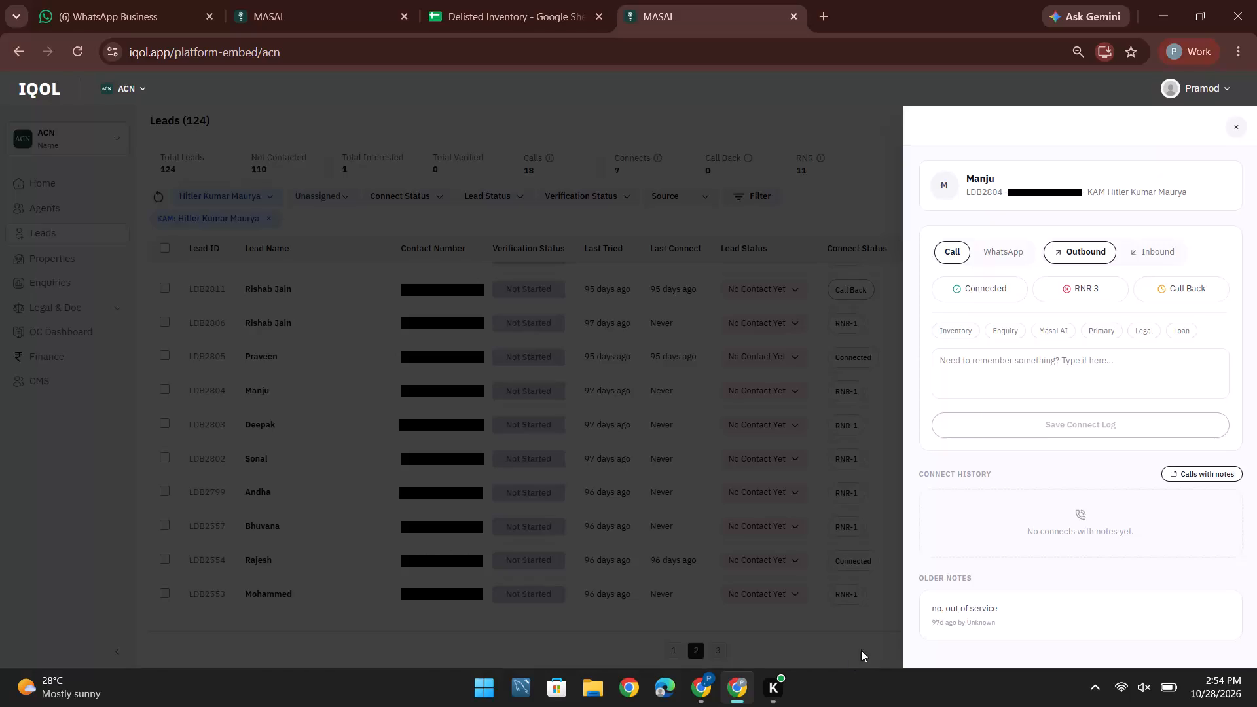
click(869, 644)
scroll(942, 585, right, 1)
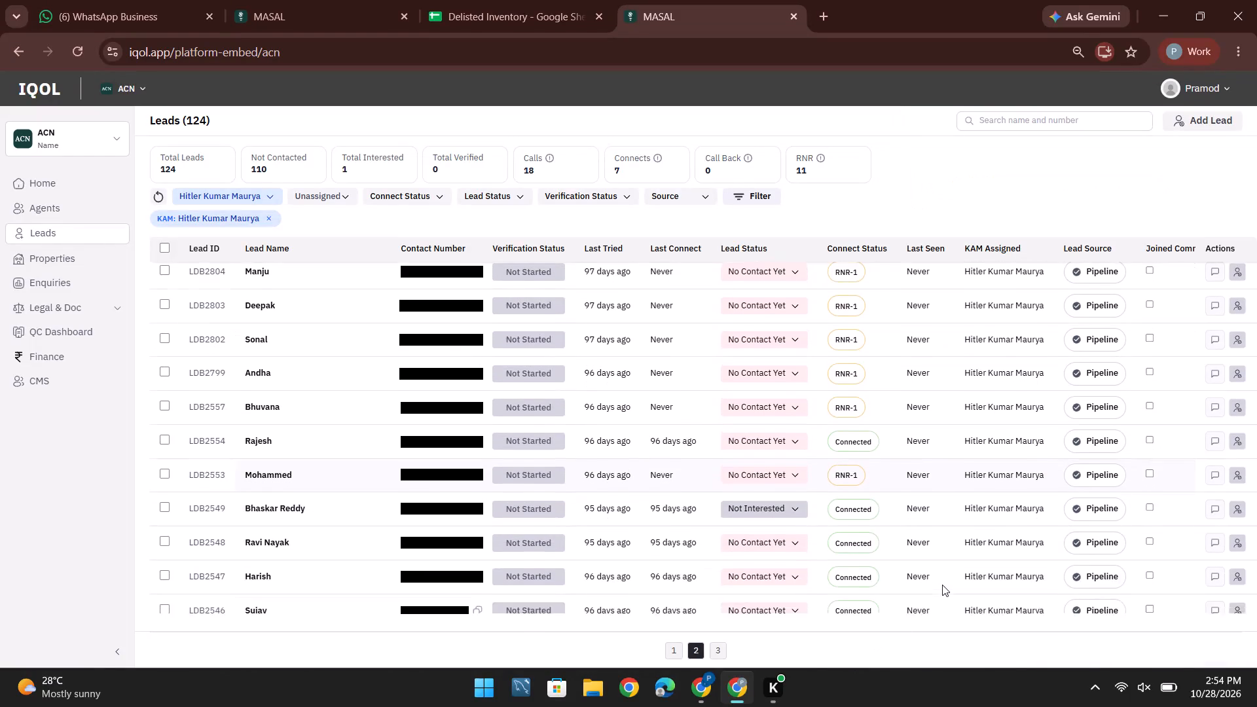
scroll(942, 585, right, 1)
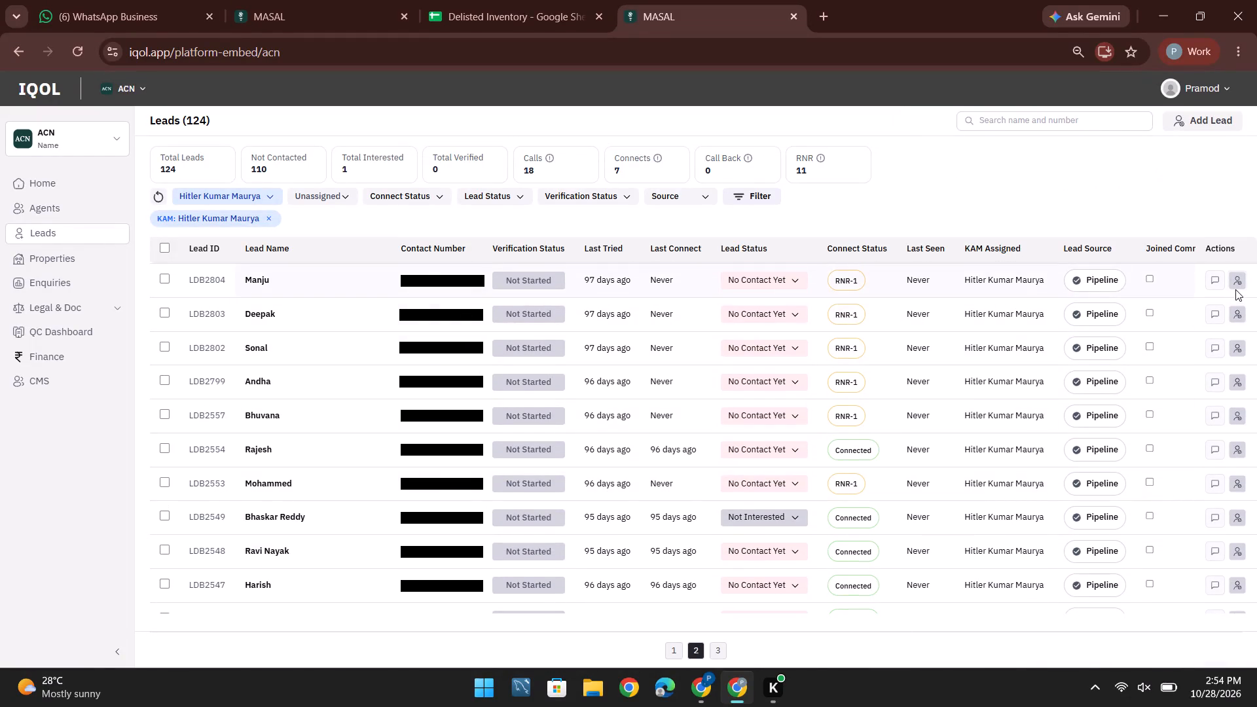
click(1235, 289)
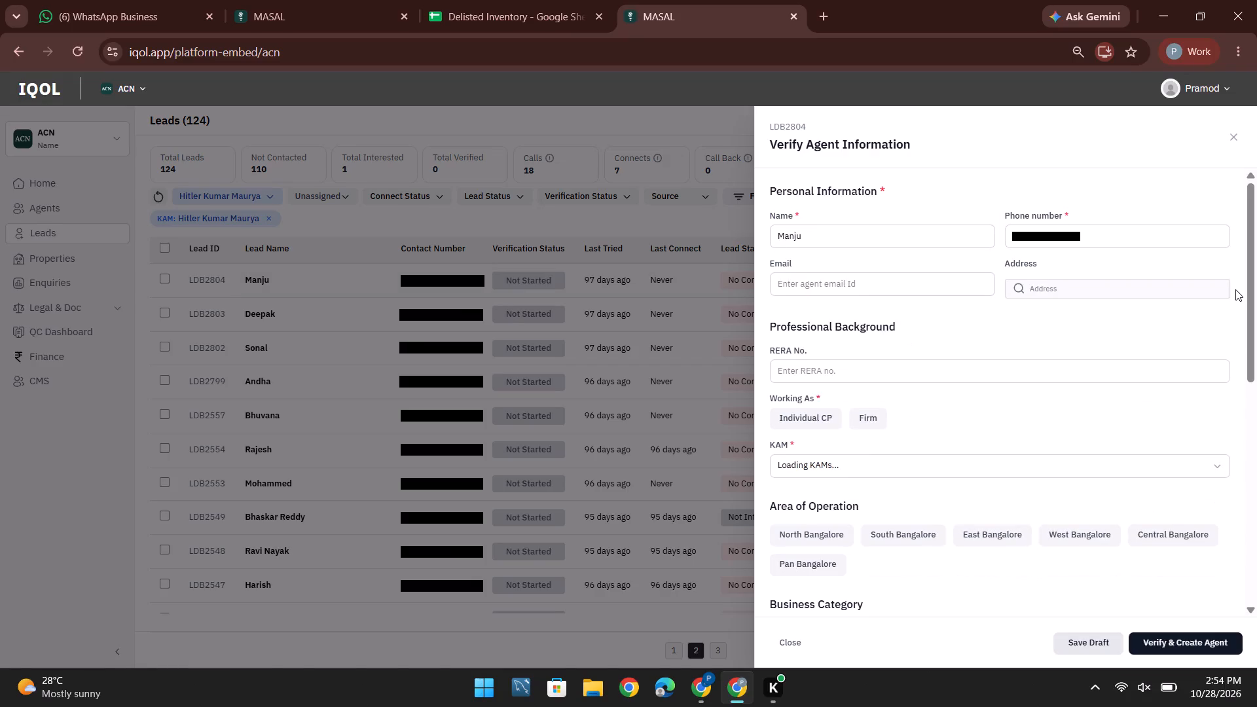